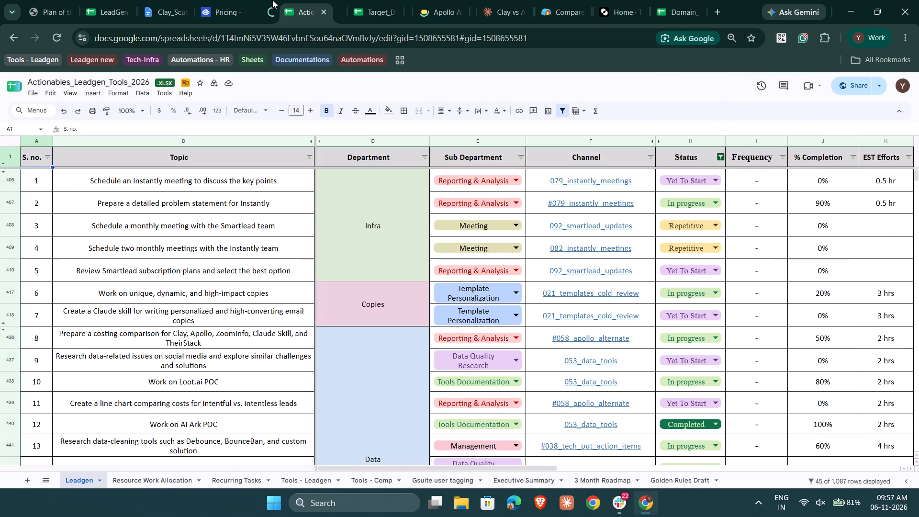
left_click_drag(272, 0, 153, 0)
Examine the Leadgen sheet's remaining topics along with their status, estimated efforts, end dates and POC columns.
scroll(189, 361, "down", 2)
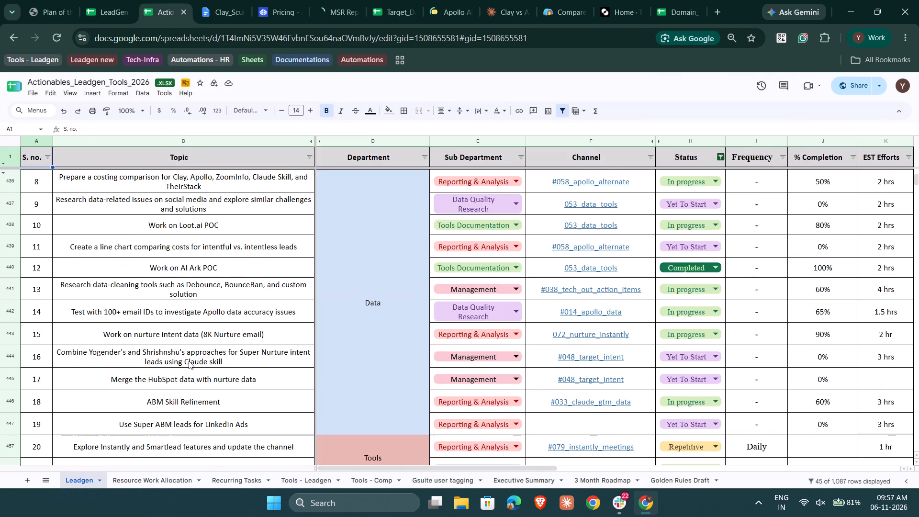
scroll(189, 361, "down", 1)
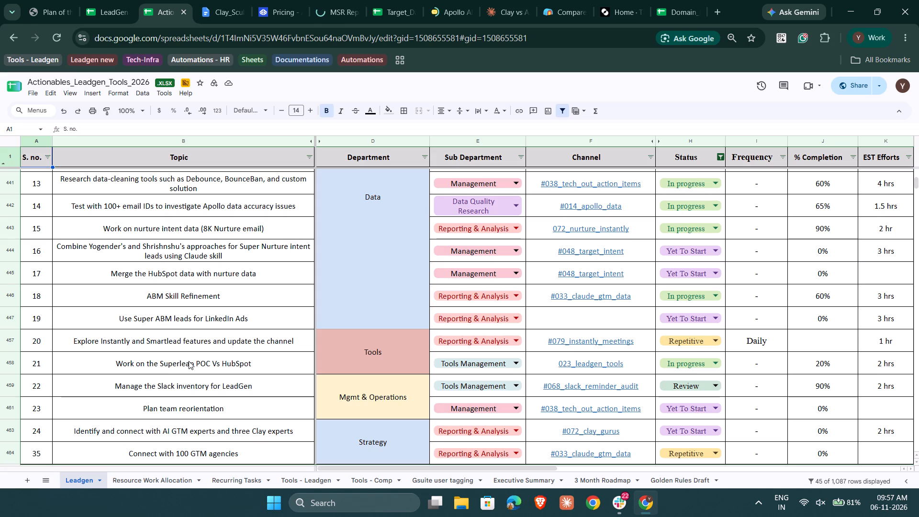
scroll(189, 361, "down", 2)
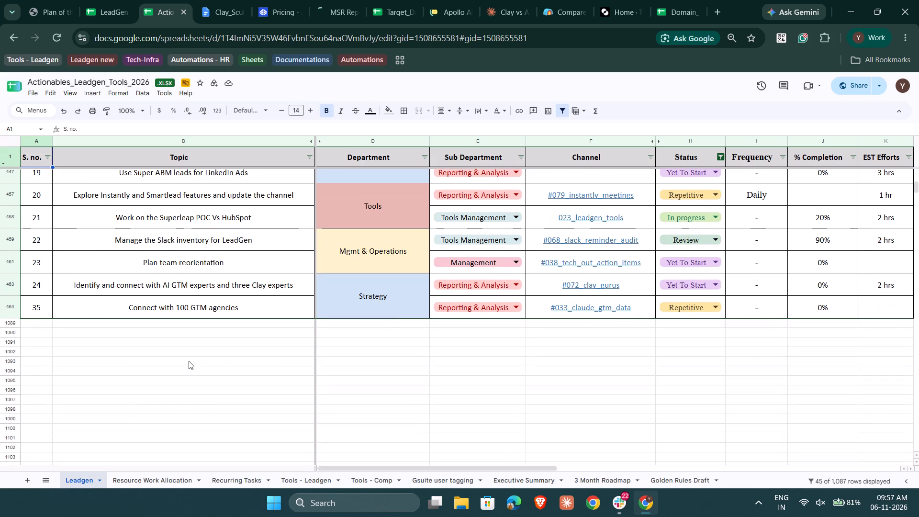
scroll(189, 361, "left", 2)
scroll(456, 369, "left", 1)
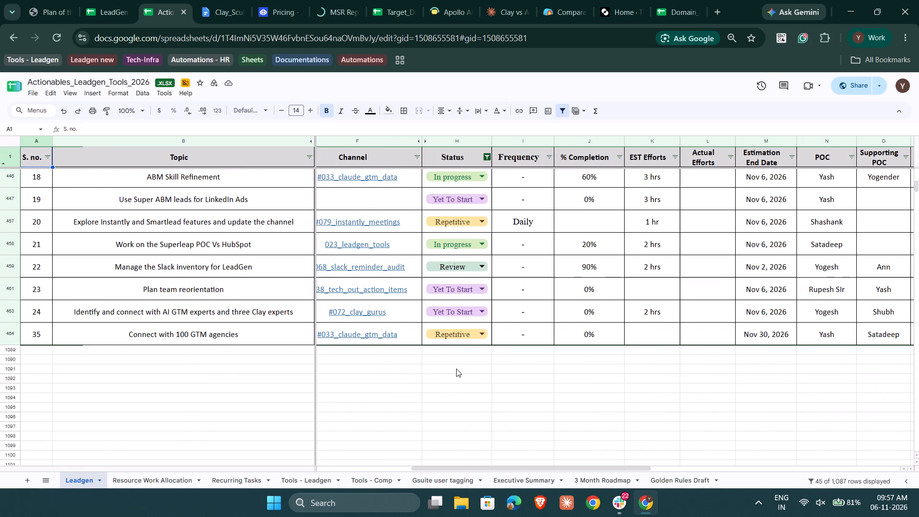
scroll(591, 339, "left", 1)
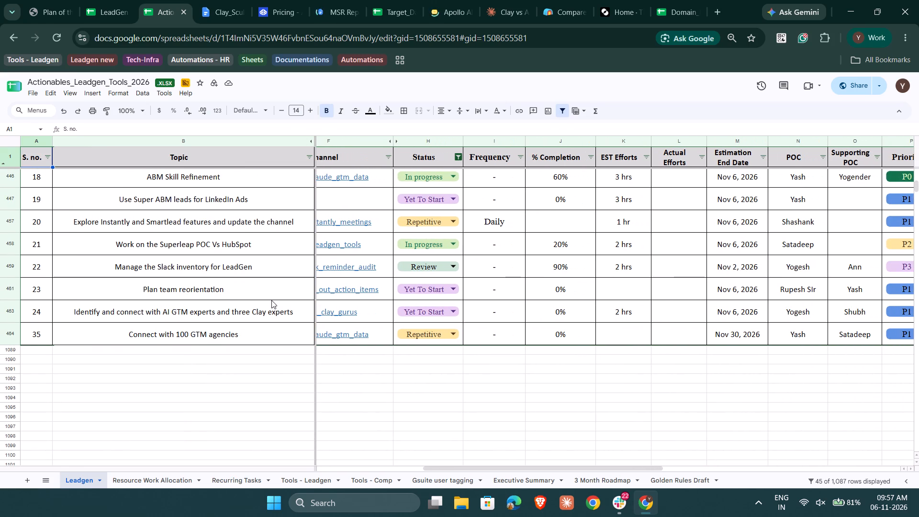
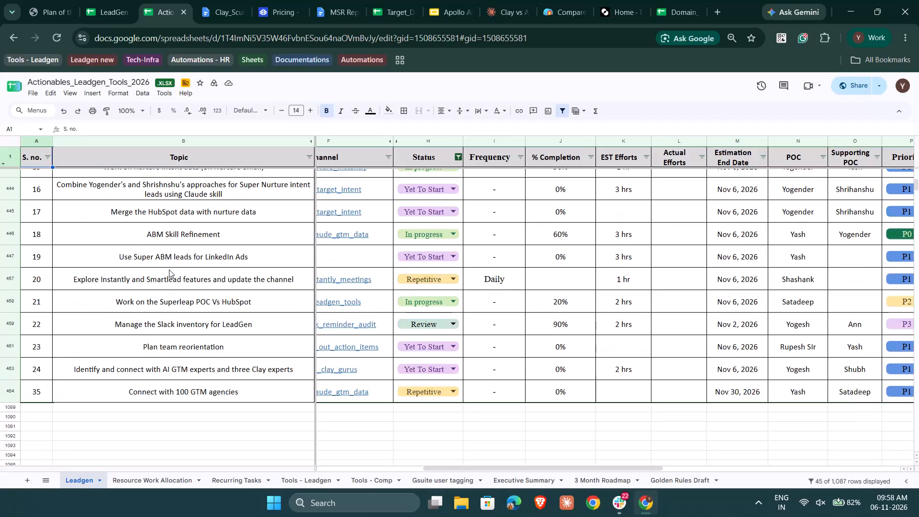
Review the Leadgen sheet's topics along with their completion, estimated efforts, end dates, POCs and priorities.
scroll(169, 270, "up", 5)
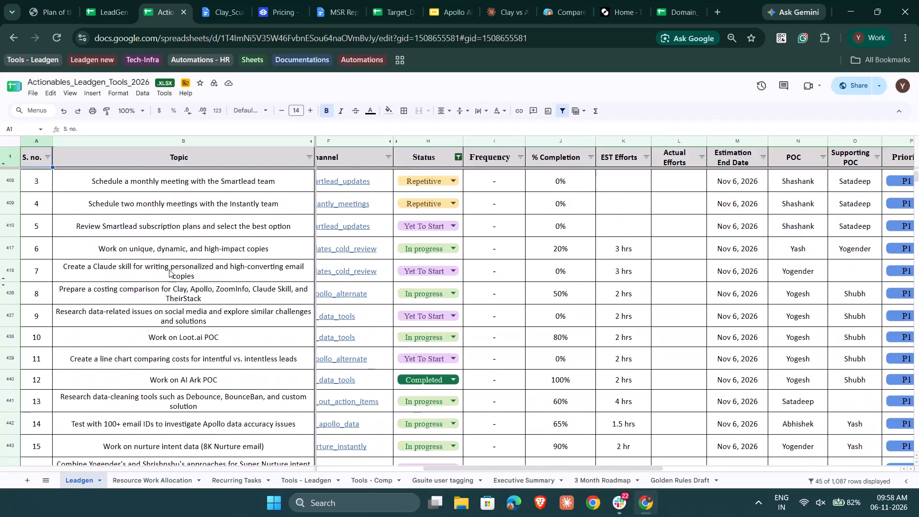
left_click(169, 270)
scroll(169, 270, "up", 5)
scroll(169, 270, "down", 2)
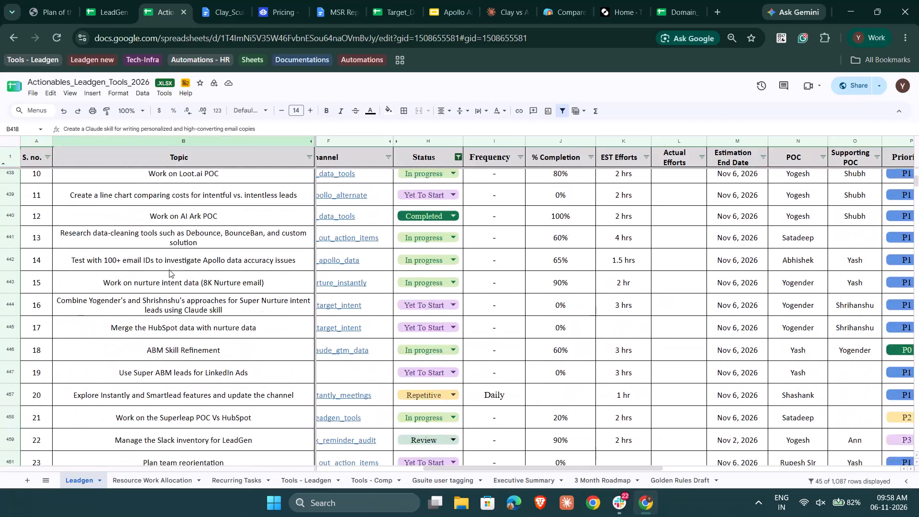
scroll(169, 270, "down", 1)
scroll(230, 326, "left", 3)
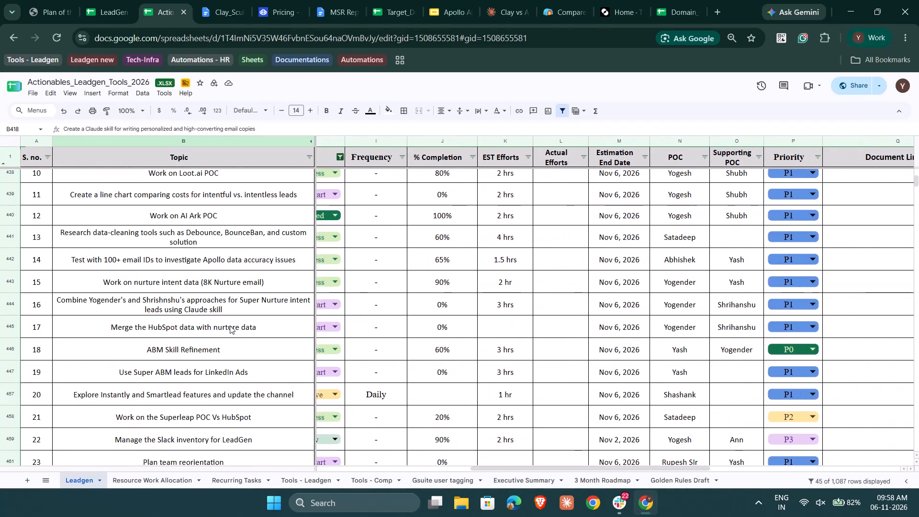
scroll(464, 295, "down", 2)
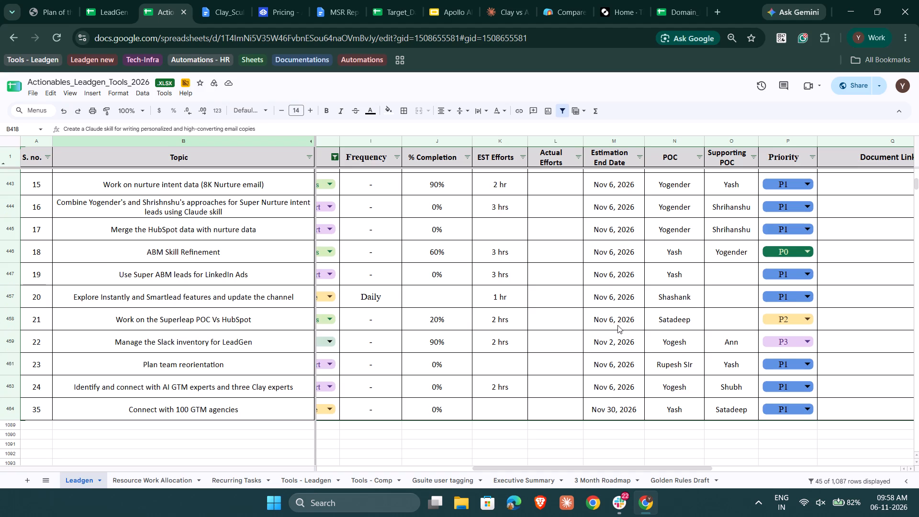
Examine the row "Manage the Slack inventory for LeadGen" across its POC, end date, efforts and completion columns.
left_click_drag(653, 339, 726, 341)
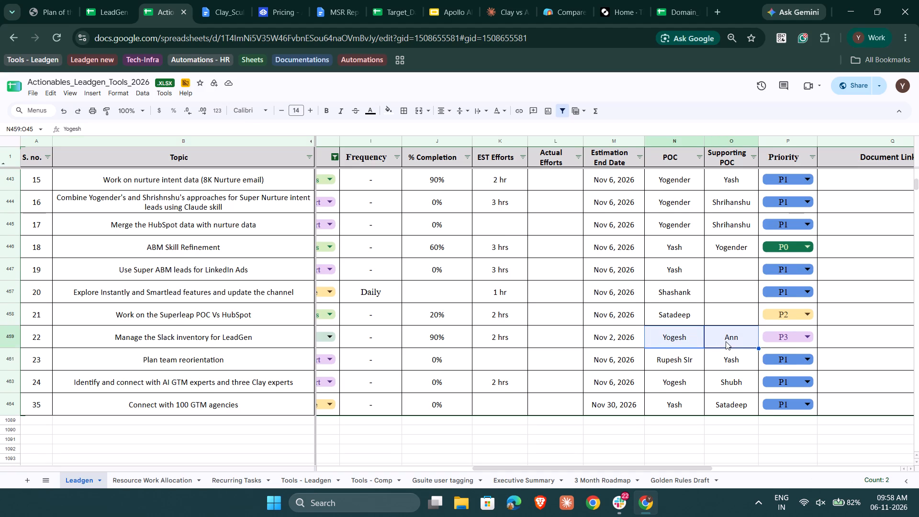
left_click(744, 337)
left_click_drag(744, 337, 596, 330)
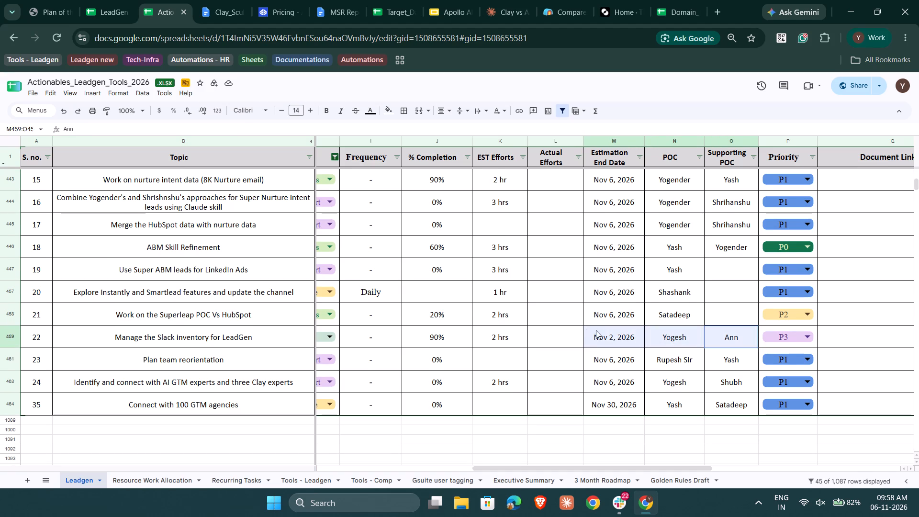
left_click_drag(596, 330, 368, 339)
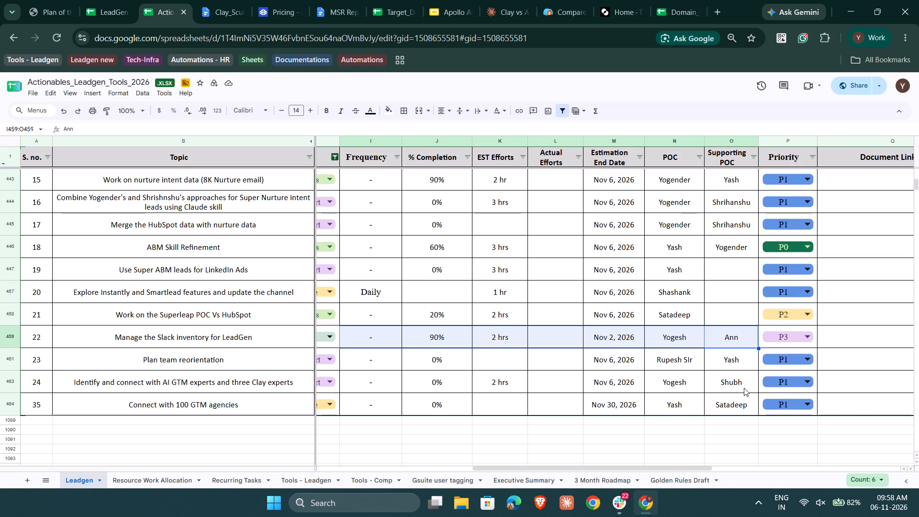
Examine the row "Identify and connect with AI GTM experts and three Clay experts" across its assignment, schedule, status and channel columns.
left_click(734, 383)
left_click_drag(734, 383, 626, 378)
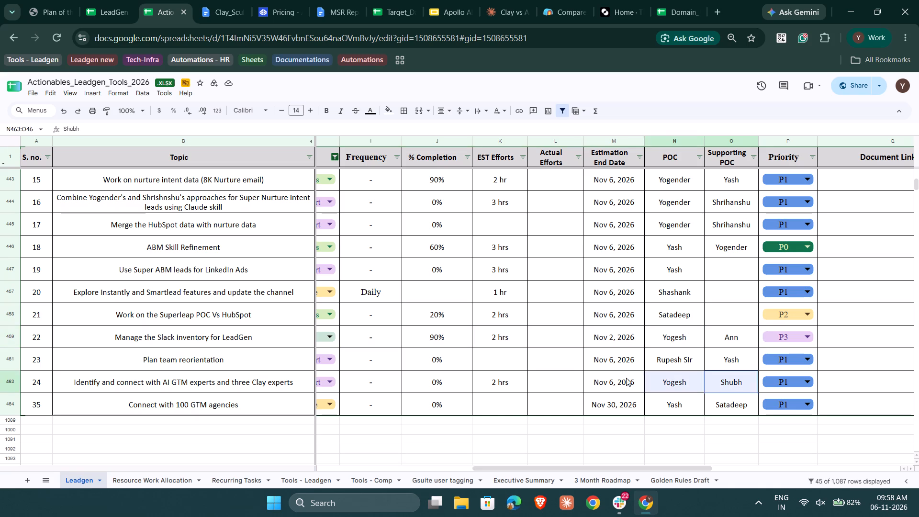
left_click_drag(626, 378, 170, 409)
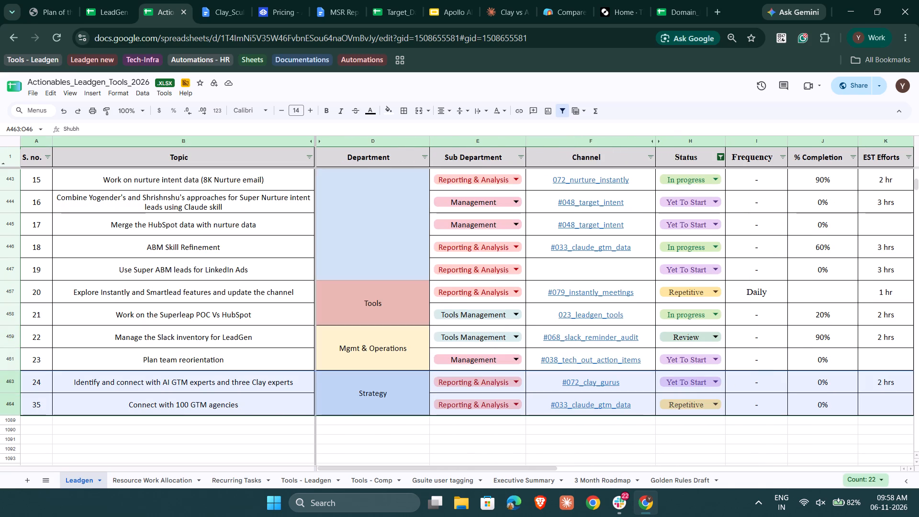
left_click(631, 437)
scroll(631, 437, "left", 3)
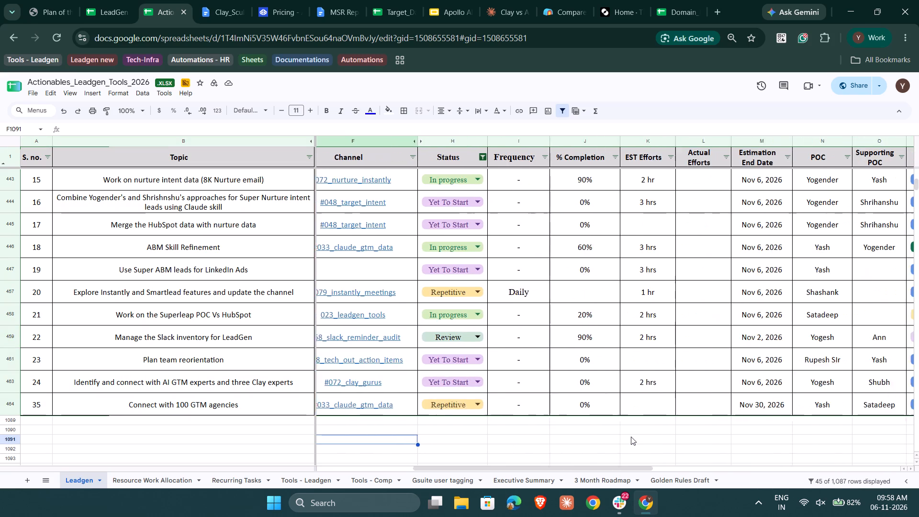
scroll(631, 437, "left", 3)
left_click_drag(679, 381, 645, 381)
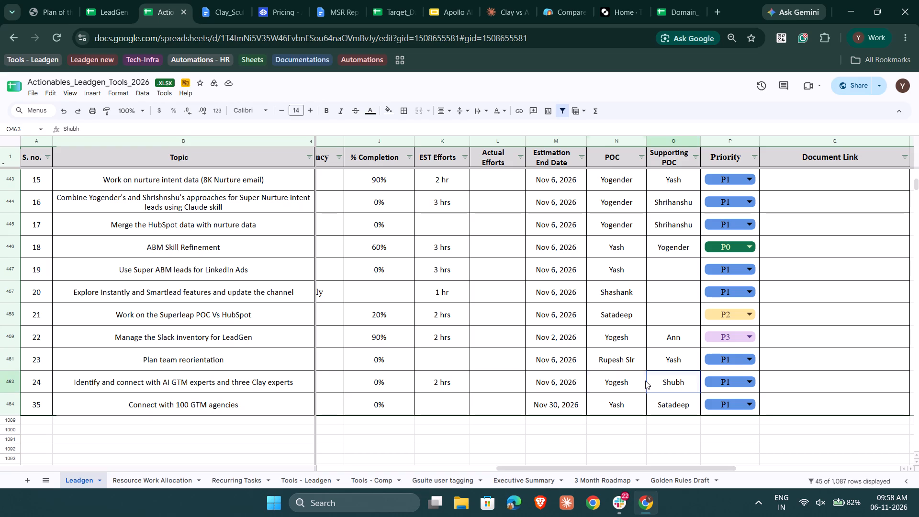
left_click_drag(645, 381, 363, 378)
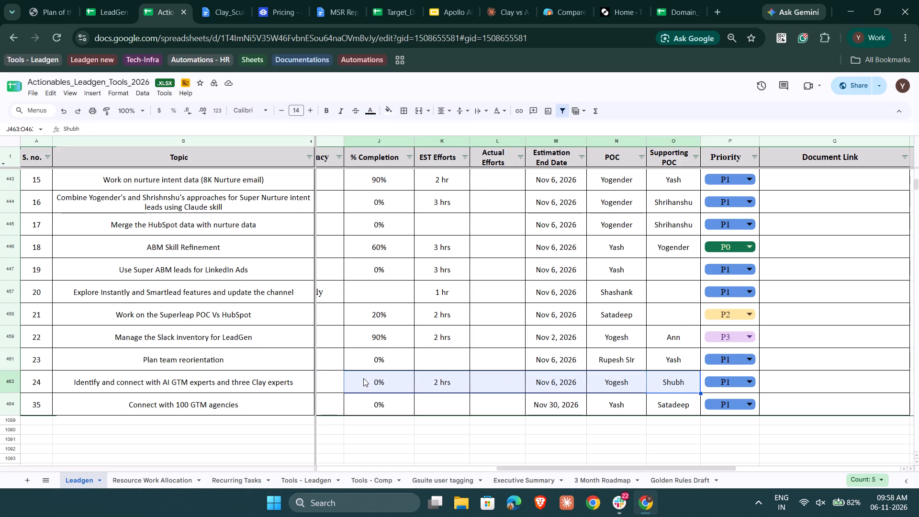
left_click(363, 378)
left_click_drag(672, 379, 636, 379)
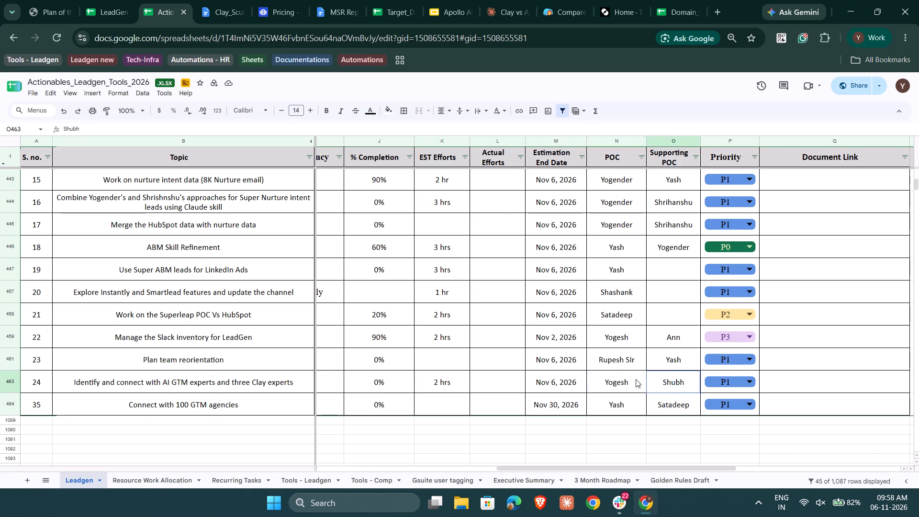
left_click_drag(636, 379, 491, 380)
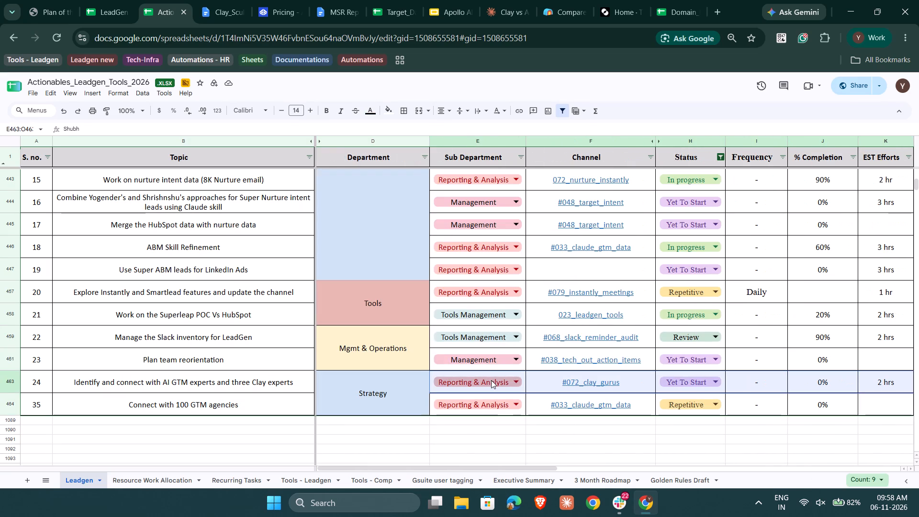
scroll(603, 452, "left", 6)
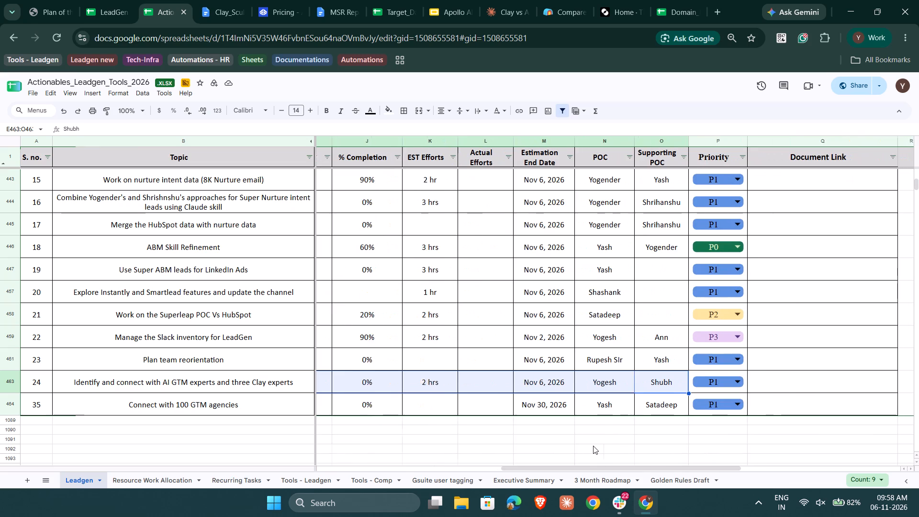
scroll(593, 446, "left", 1)
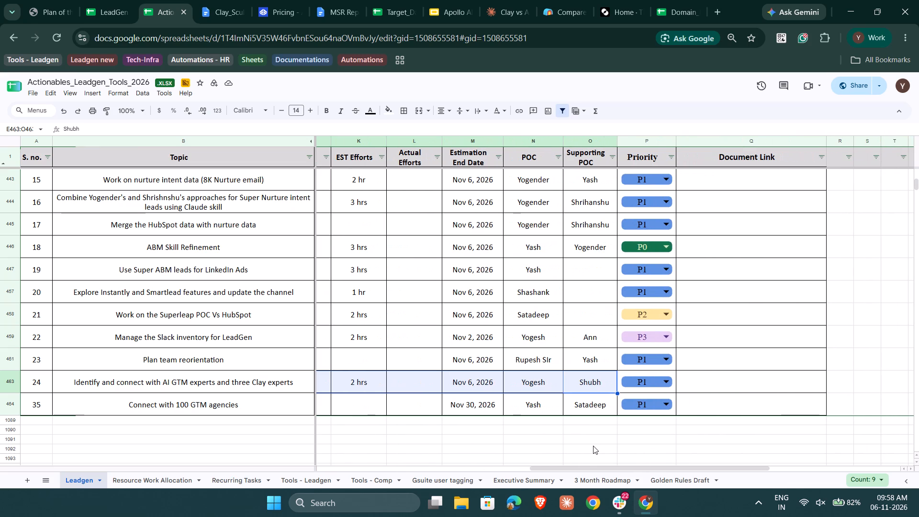
scroll(552, 434, "left", 1)
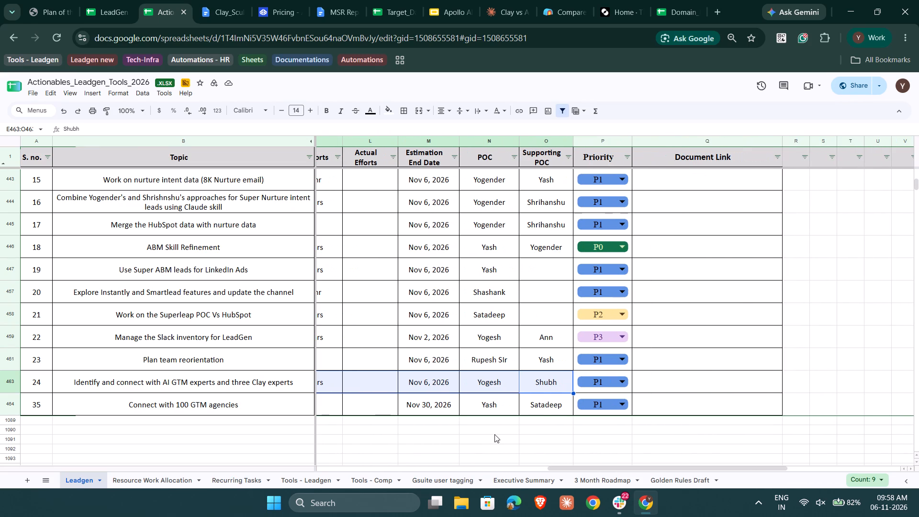
scroll(494, 434, "left", 2)
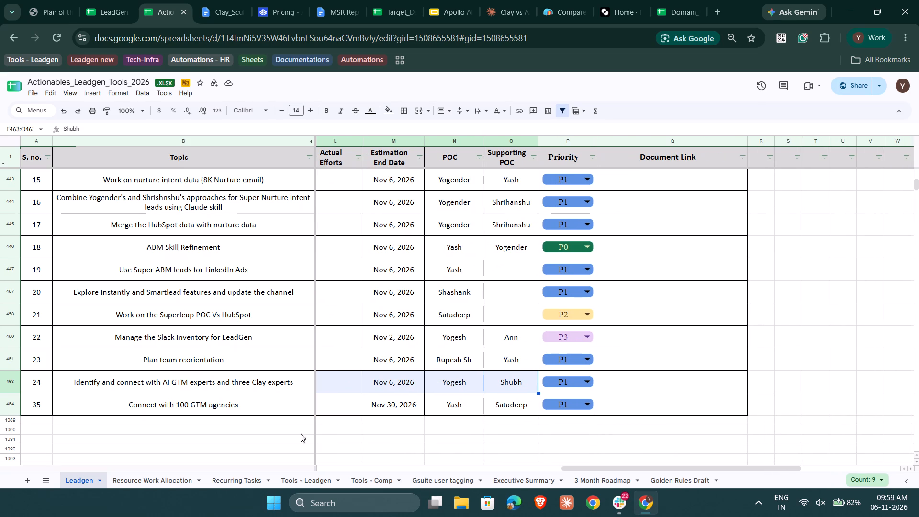
Check the POCs, supporting POCs and priorities of the Leadgen topics from the Smartlead and copywriting tasks down to the final row.
scroll(412, 401, "up", 2)
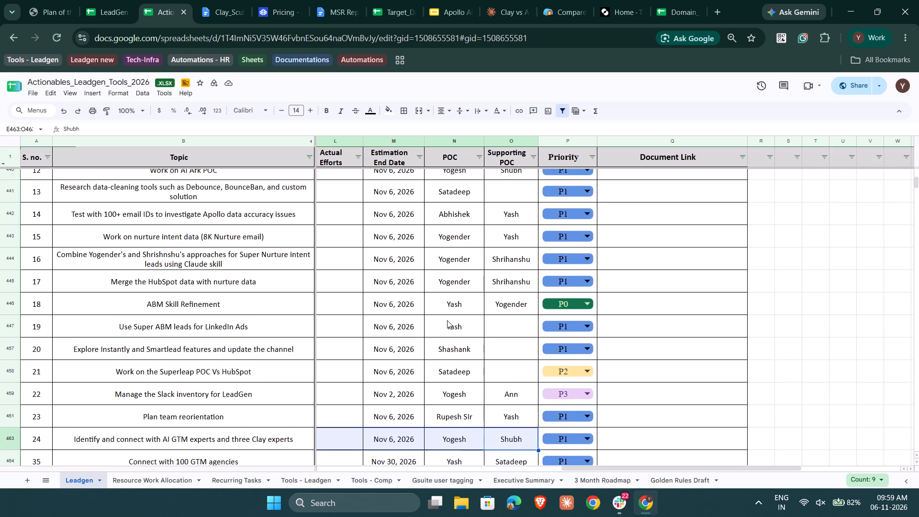
scroll(447, 320, "up", 3)
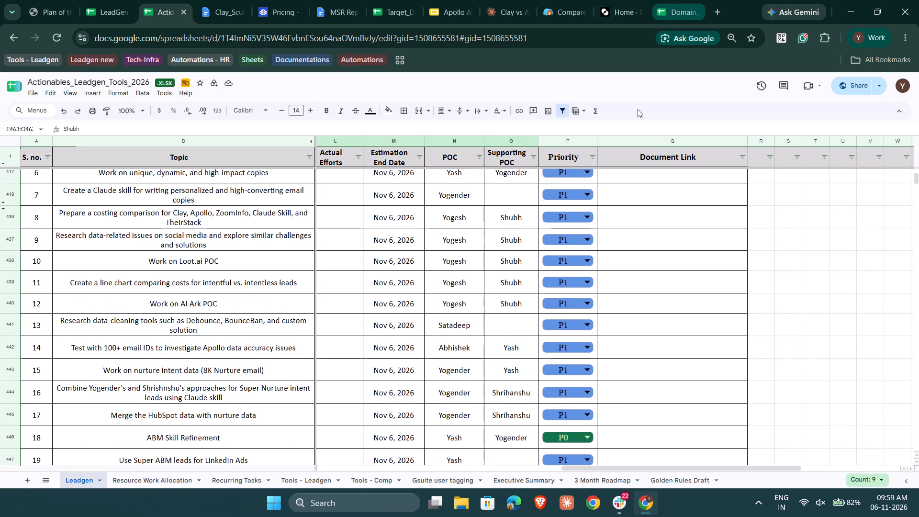
scroll(536, 272, "up", 1)
scroll(536, 272, "down", 1)
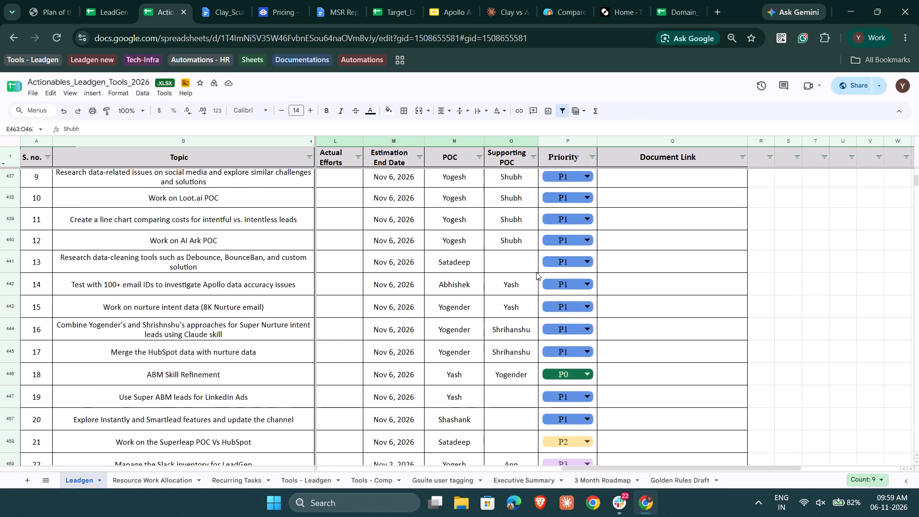
scroll(536, 272, "down", 2)
scroll(244, 397, "right", 5)
scroll(432, 363, "right", 4)
scroll(432, 363, "left", 2)
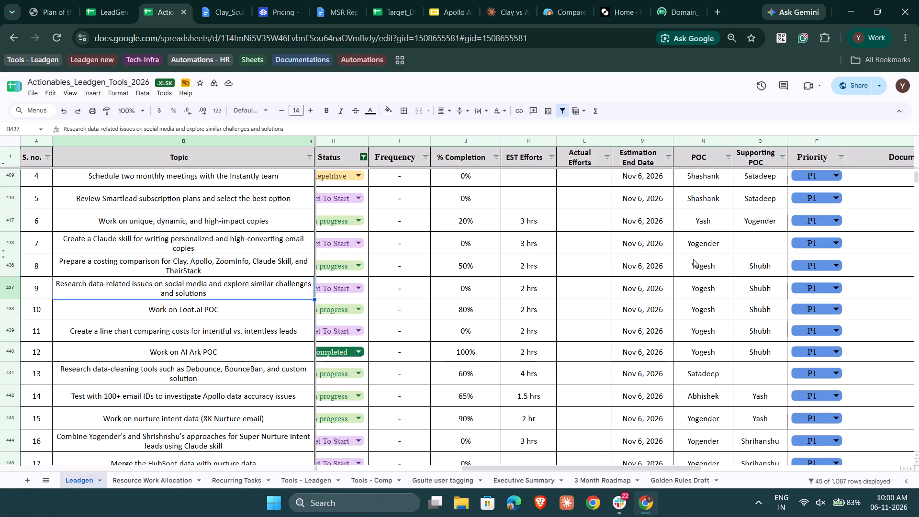
scroll(693, 259, "up", 2)
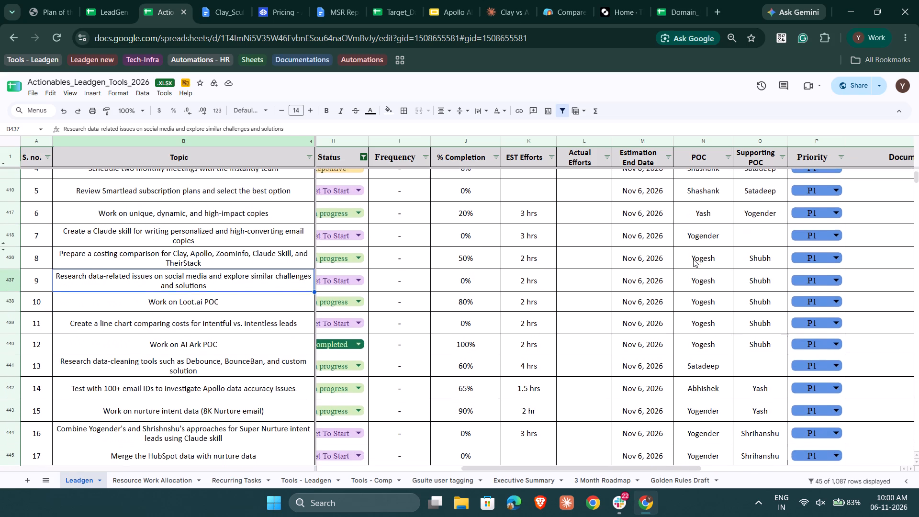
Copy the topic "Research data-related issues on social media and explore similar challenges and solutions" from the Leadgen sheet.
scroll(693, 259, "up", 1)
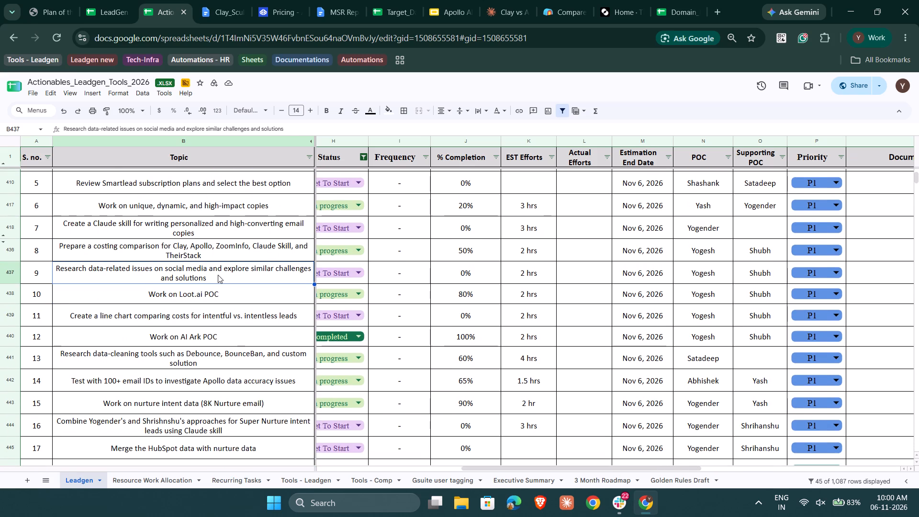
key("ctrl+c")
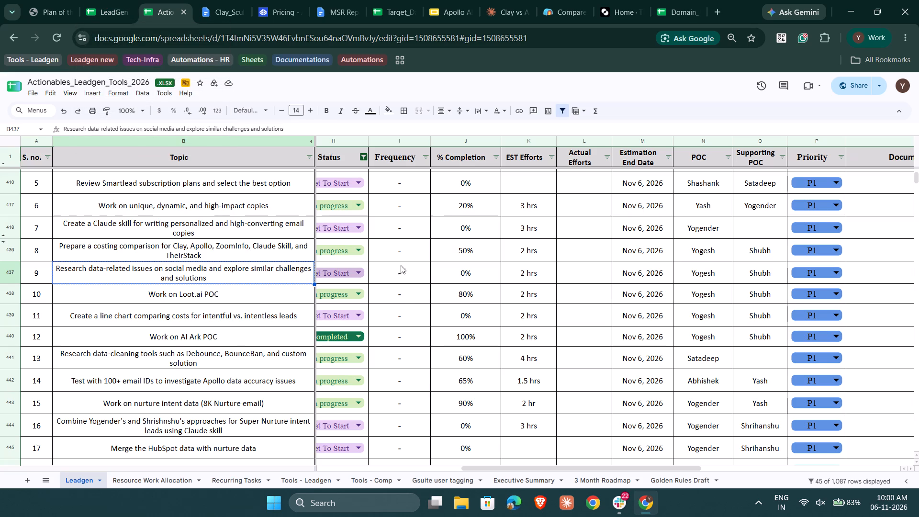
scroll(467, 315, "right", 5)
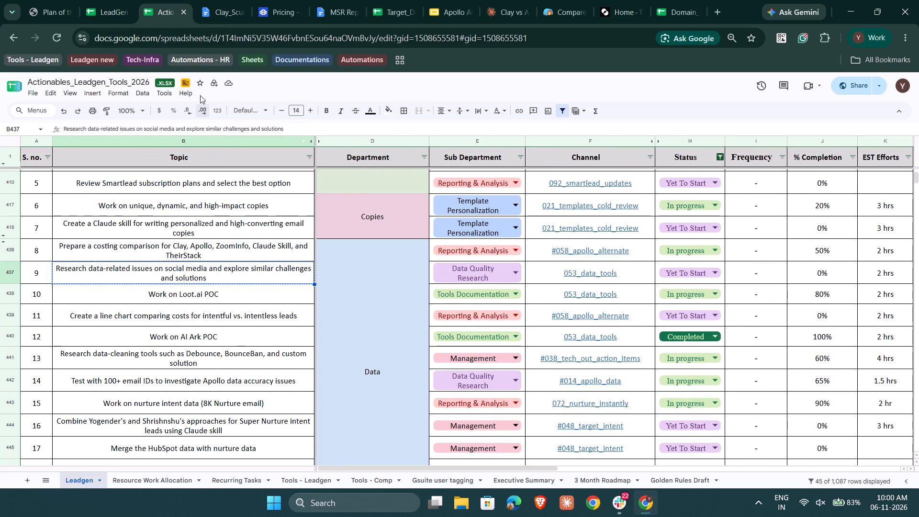
Look through the LeadGen Task Tracker's Logs sheet down to its last entries, reading the most recent task IDs and descriptions.
left_click(116, 0)
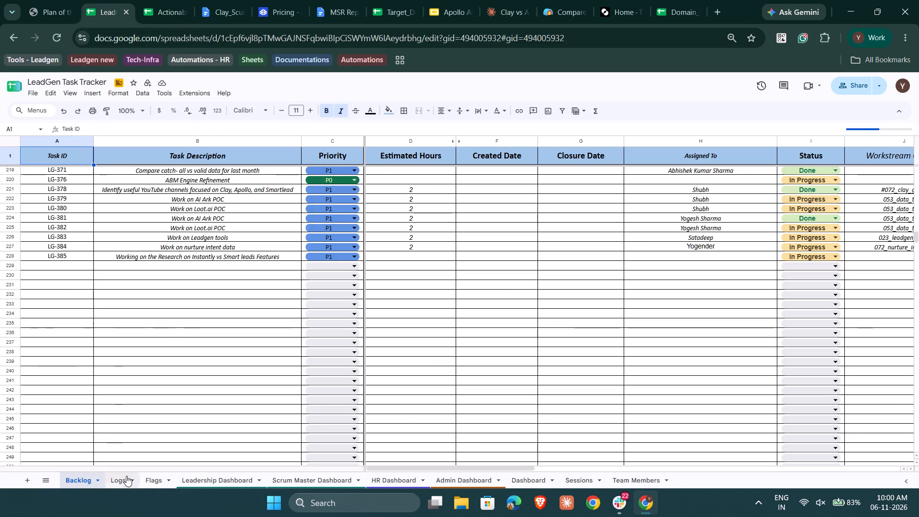
left_click(119, 480)
scroll(198, 396, "down", 15)
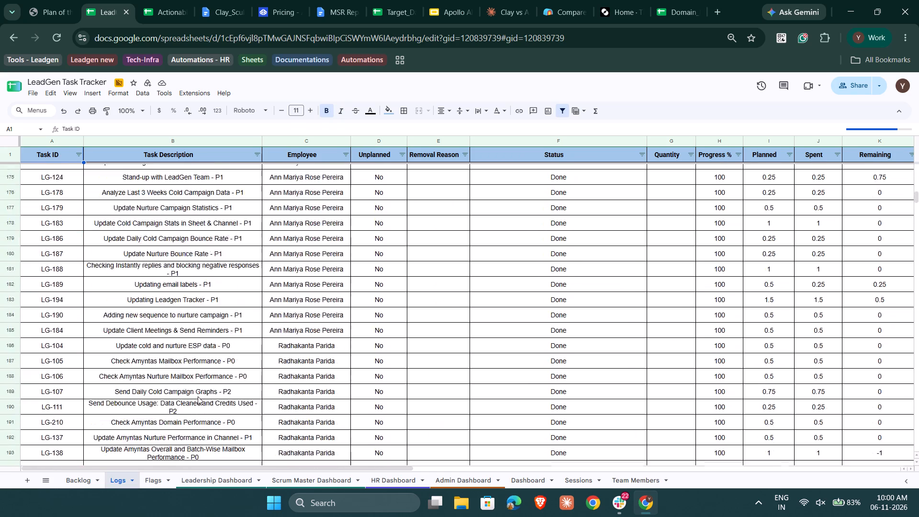
scroll(198, 396, "down", 15)
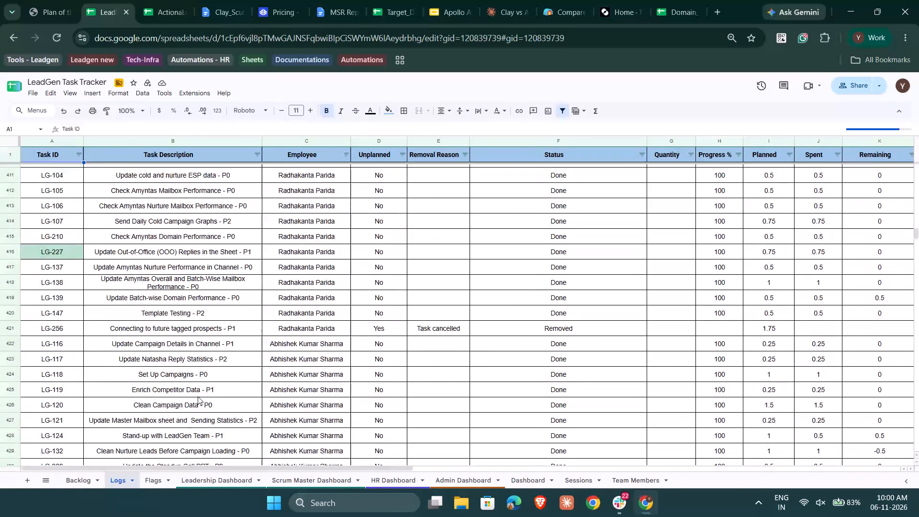
scroll(198, 396, "down", 17)
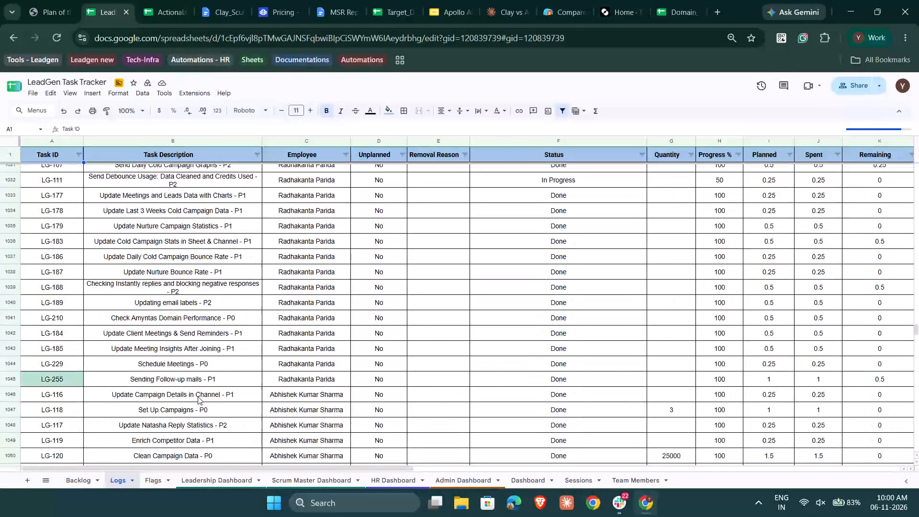
scroll(198, 396, "down", 6)
scroll(198, 396, "up", 1)
scroll(198, 396, "down", 1)
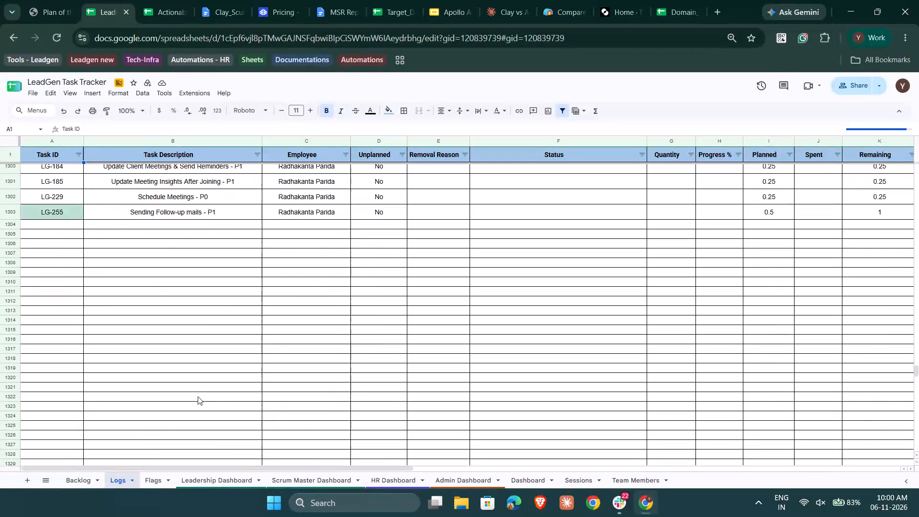
scroll(198, 396, "down", 1)
scroll(198, 396, "up", 7)
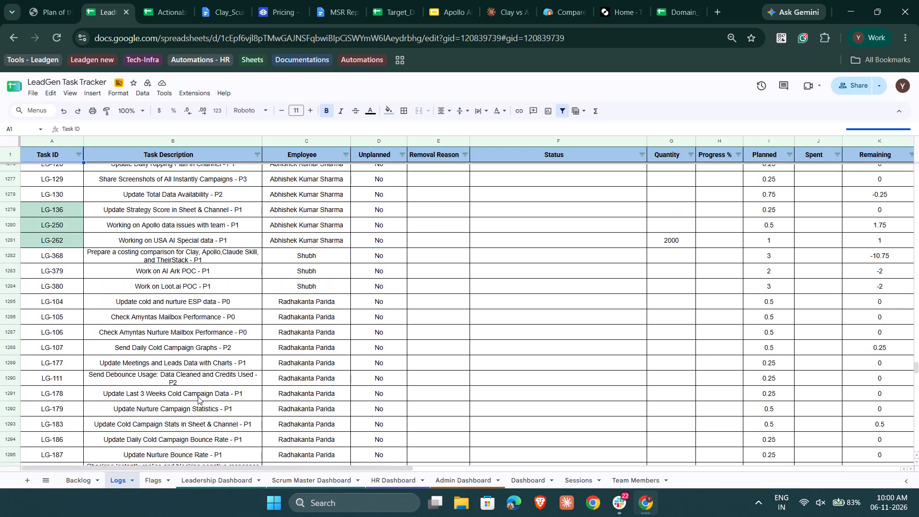
scroll(198, 396, "up", 2)
scroll(198, 396, "down", 1)
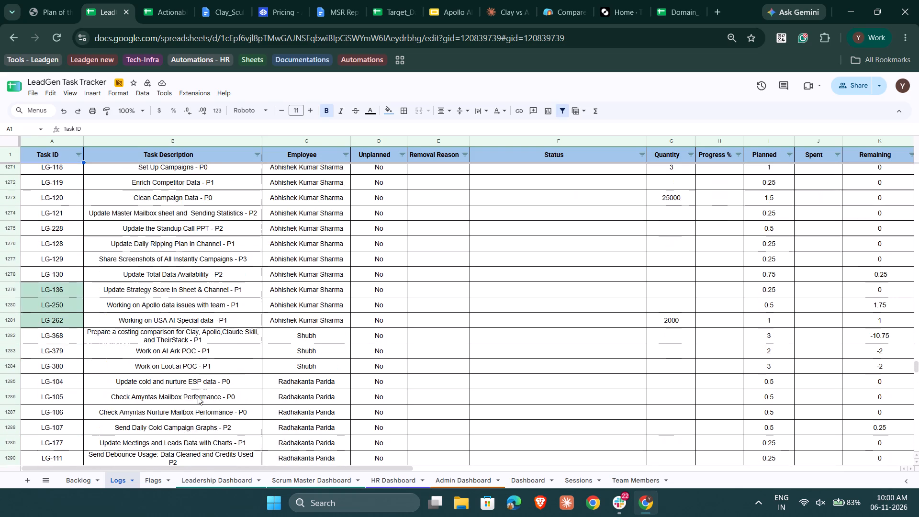
scroll(198, 396, "down", 5)
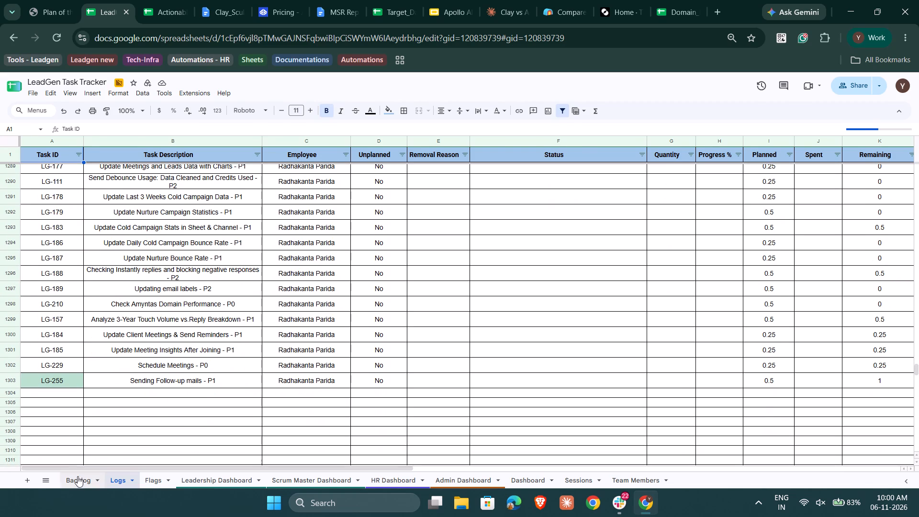
Consult the Backlog sheet and re-examine the newest Logs entries, from the campaign and POC tasks to the final row.
left_click(78, 483)
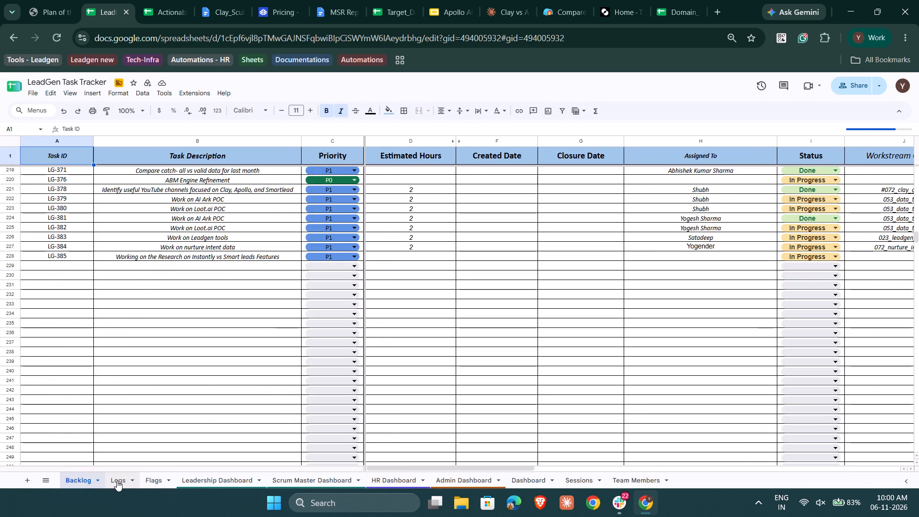
left_click(117, 481)
scroll(188, 385, "up", 1)
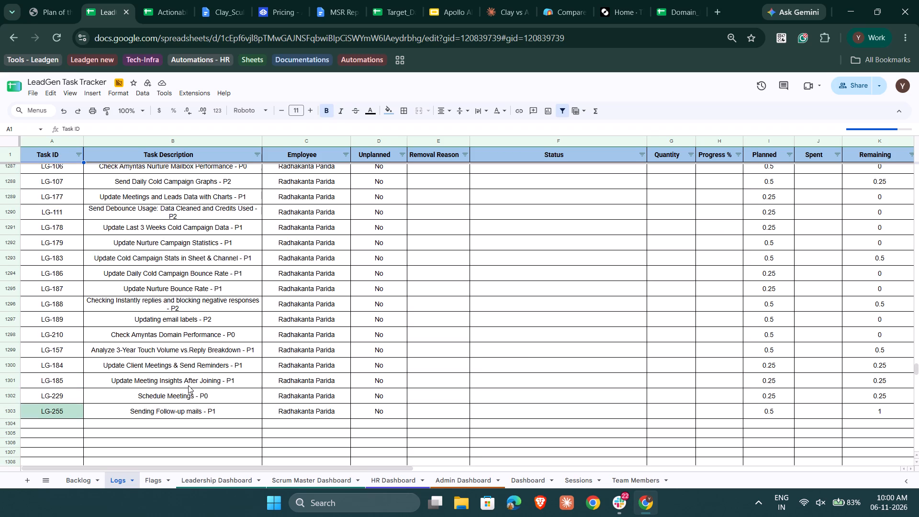
scroll(188, 385, "up", 5)
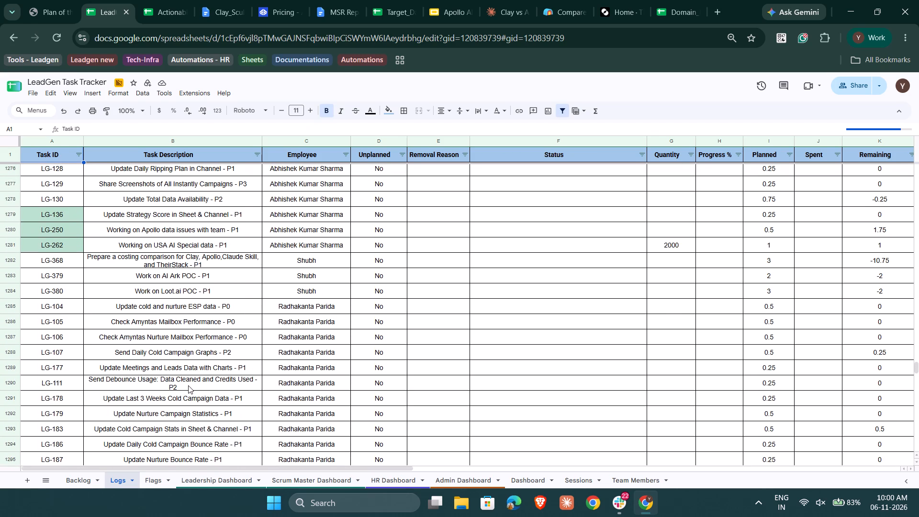
scroll(188, 385, "up", 1)
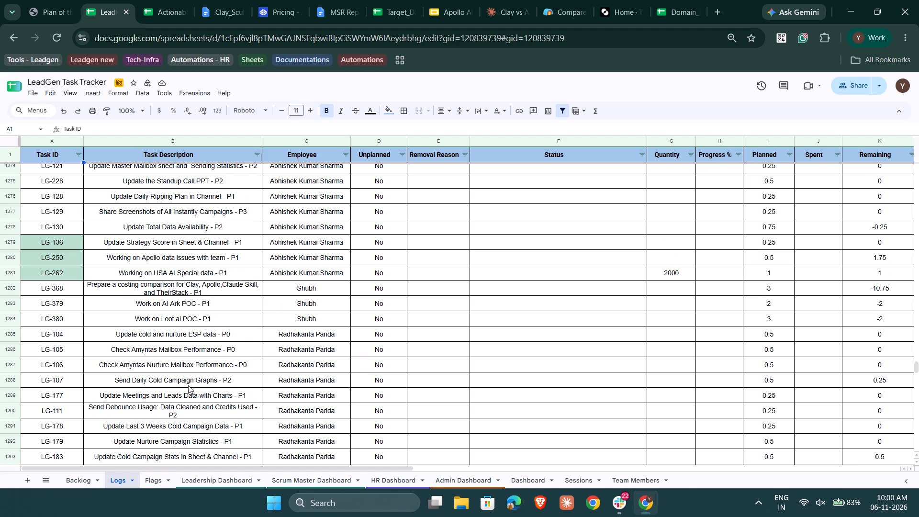
scroll(188, 385, "up", 1)
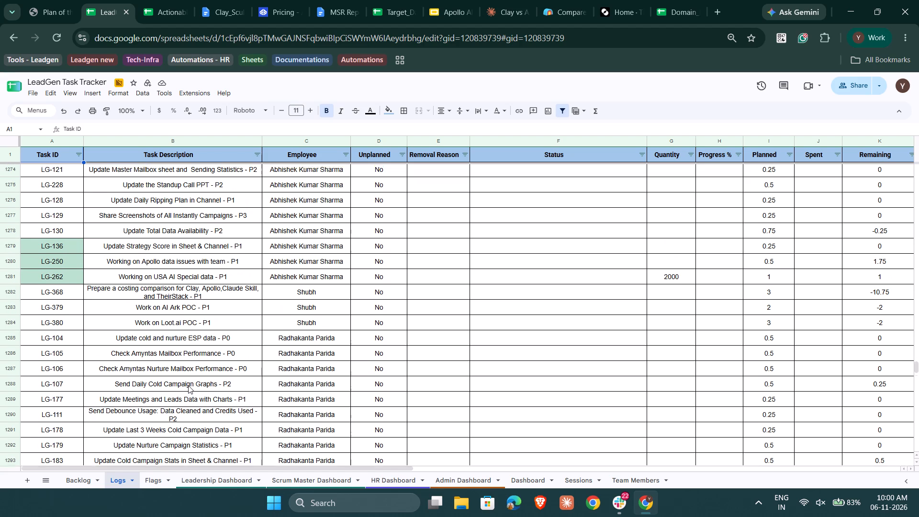
scroll(188, 385, "up", 2)
scroll(188, 385, "down", 1)
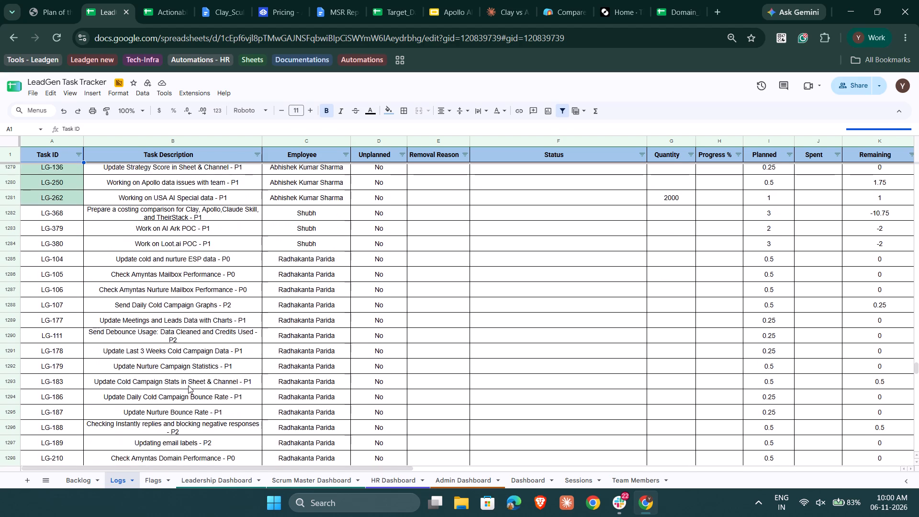
scroll(188, 385, "down", 3)
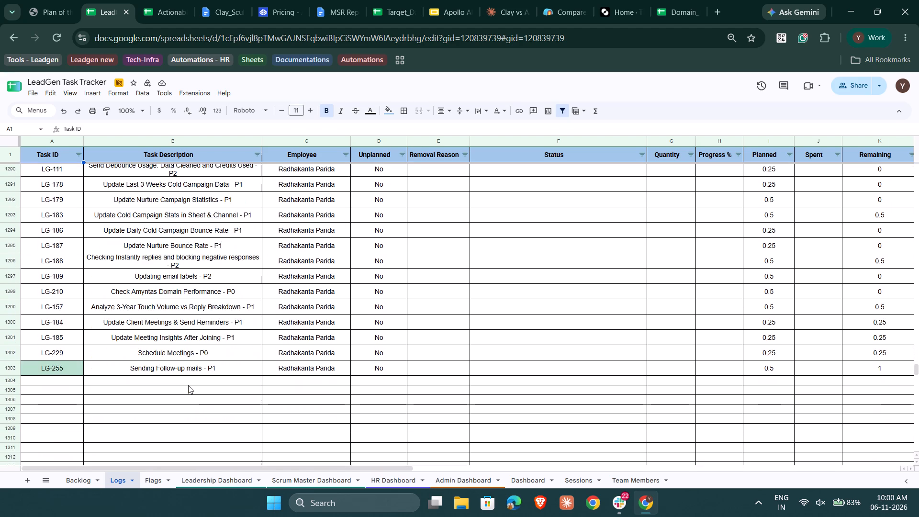
scroll(188, 385, "down", 1)
scroll(188, 385, "up", 1)
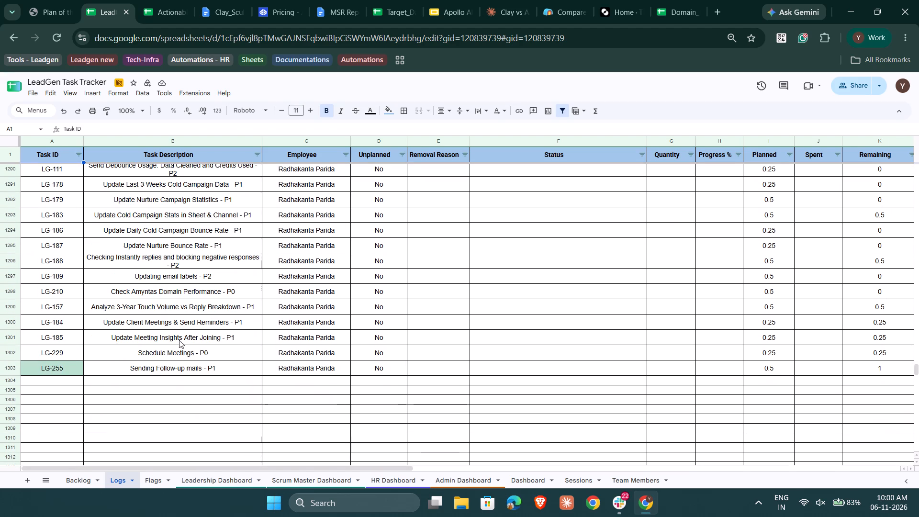
scroll(179, 340, "up", 1)
scroll(179, 340, "down", 1)
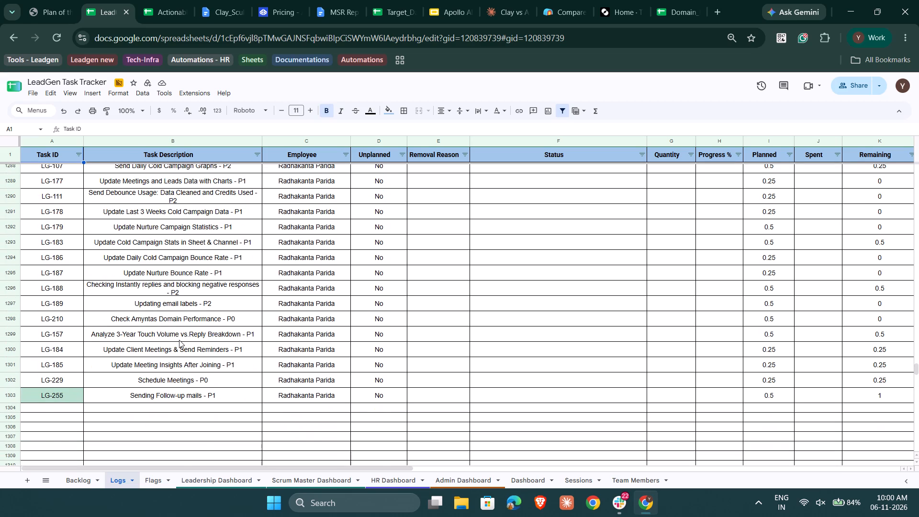
scroll(179, 340, "up", 4)
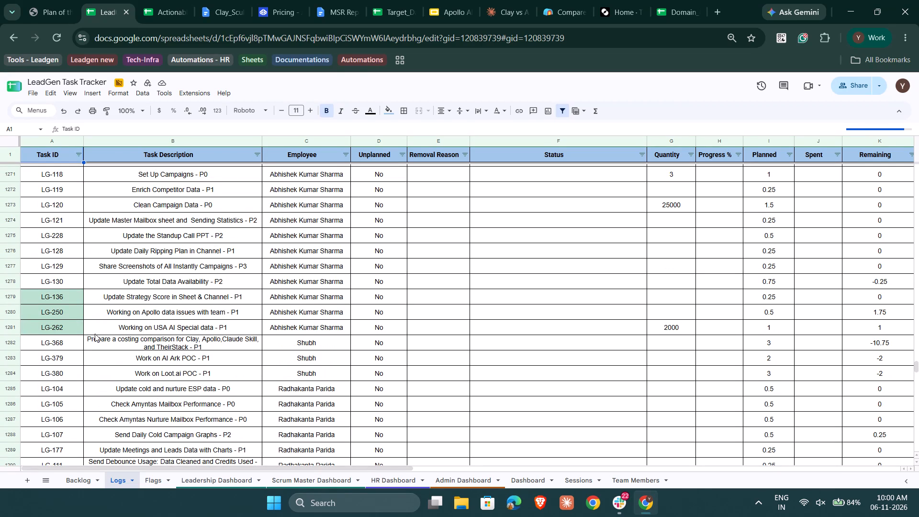
Check the latest task IDs, descriptions and flag reasons at the end of the Flags sheet.
left_click(75, 480)
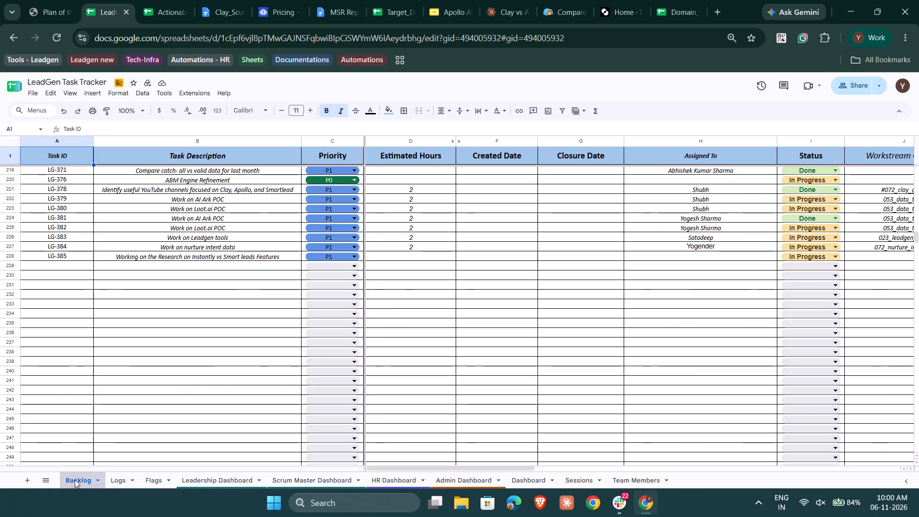
left_click(115, 476)
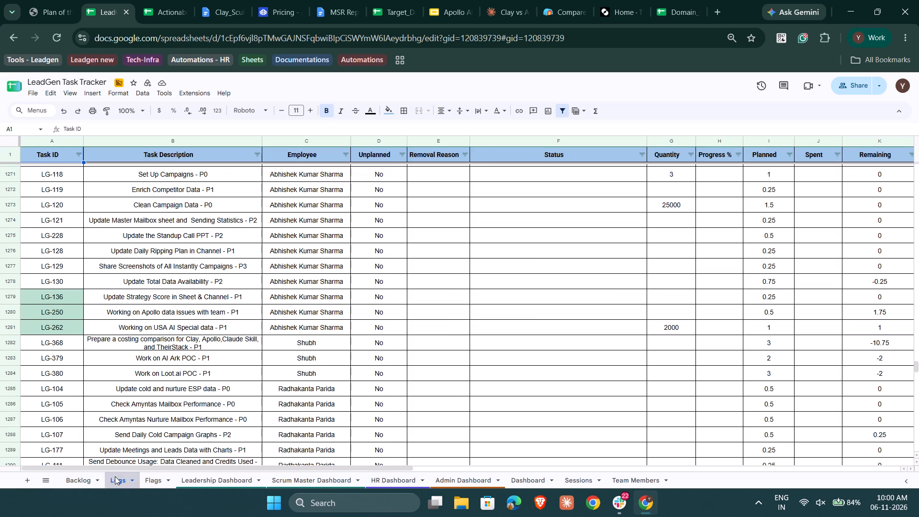
left_click(145, 479)
scroll(185, 382, "down", 7)
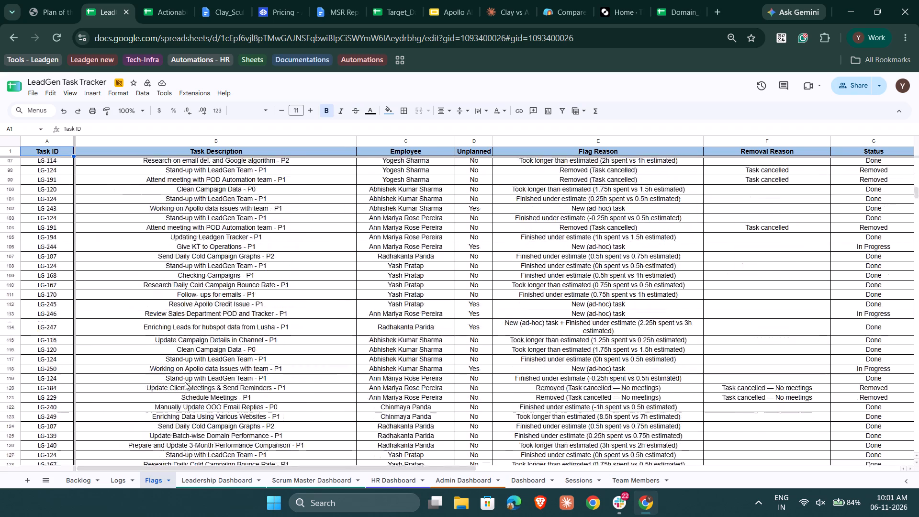
scroll(185, 382, "down", 19)
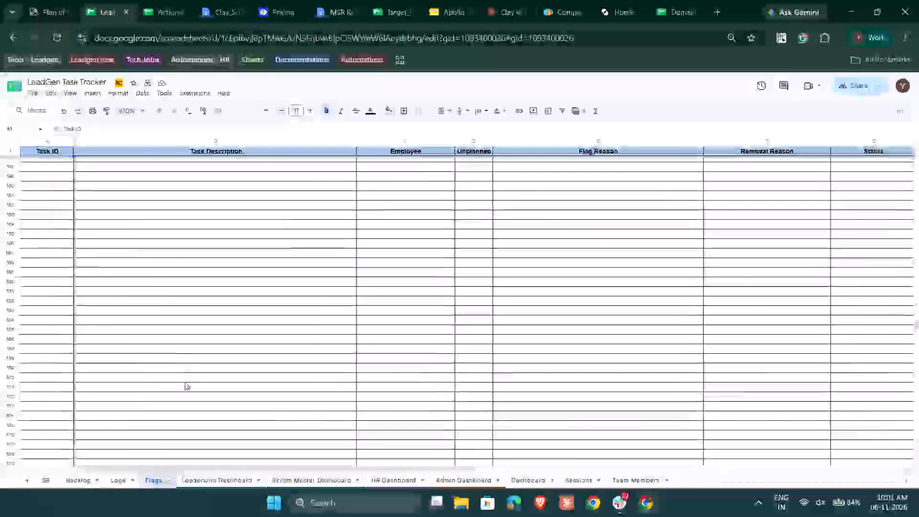
scroll(185, 382, "up", 2)
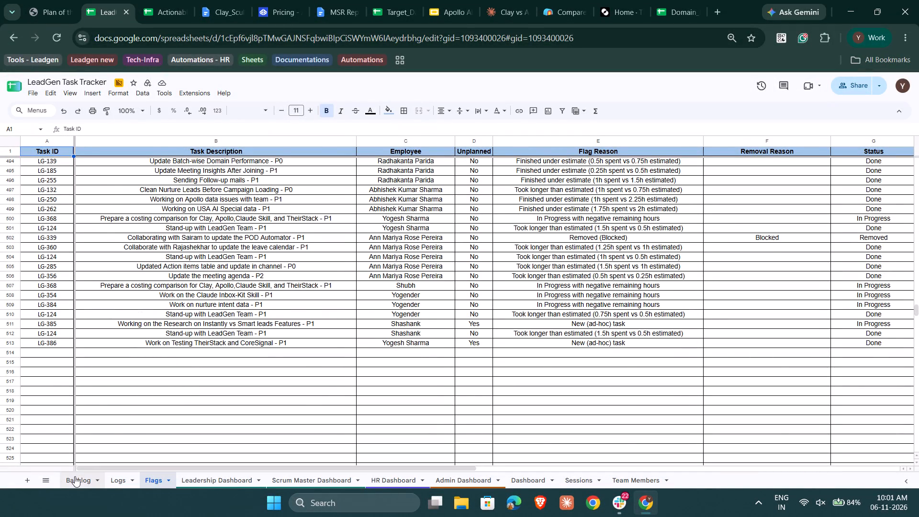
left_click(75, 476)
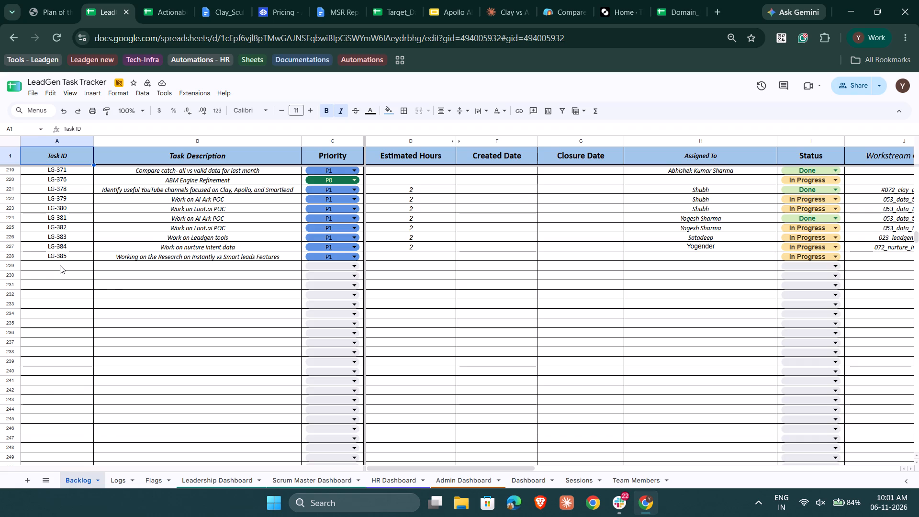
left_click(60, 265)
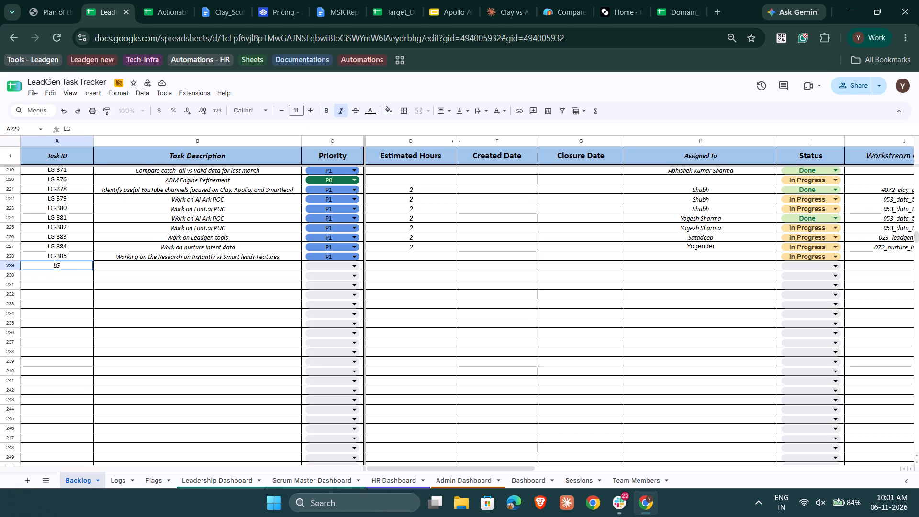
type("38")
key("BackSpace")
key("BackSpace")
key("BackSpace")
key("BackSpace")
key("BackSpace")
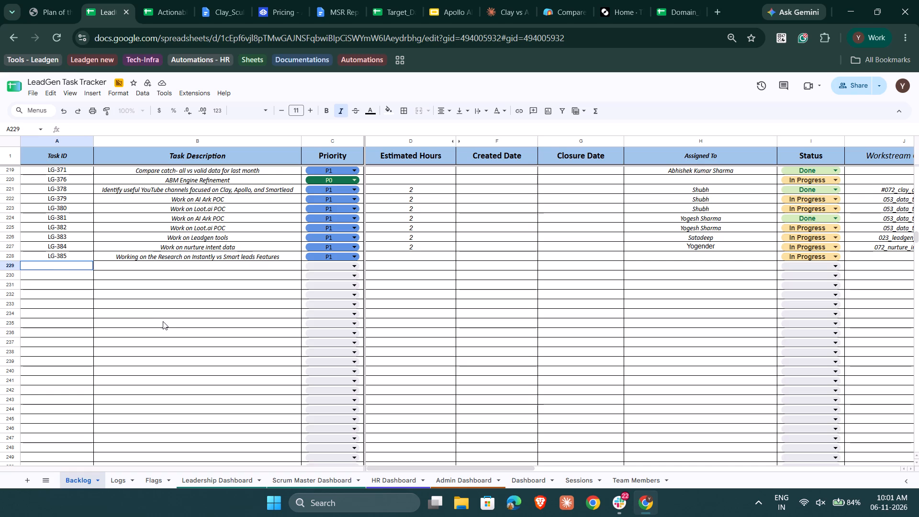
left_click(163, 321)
Copy the topic "Research data-related issues on social media and explore similar challenges and solutions" from Actionables_Leadgen_Tools_2026.
left_click(151, 0)
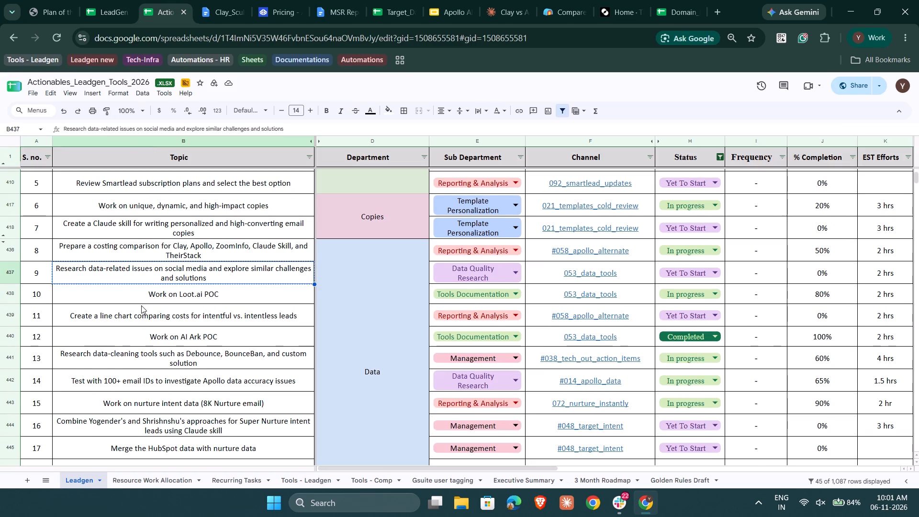
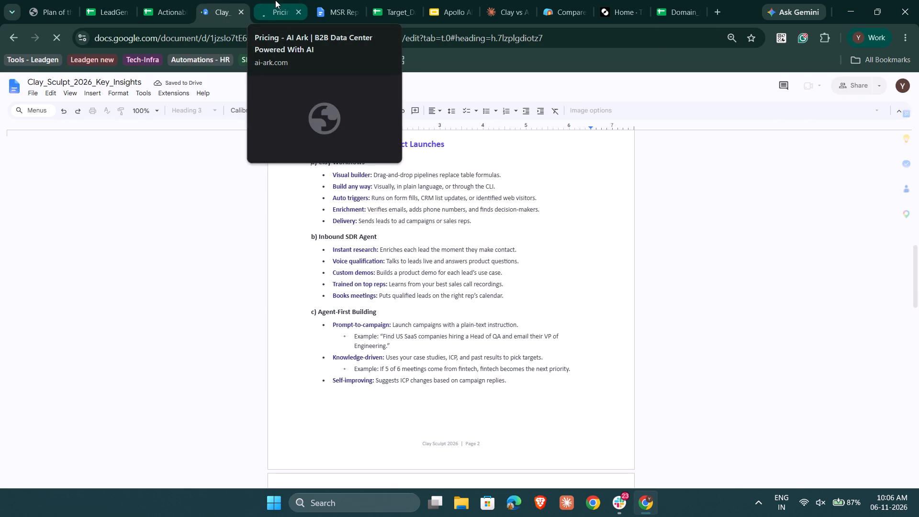
left_click(239, 14)
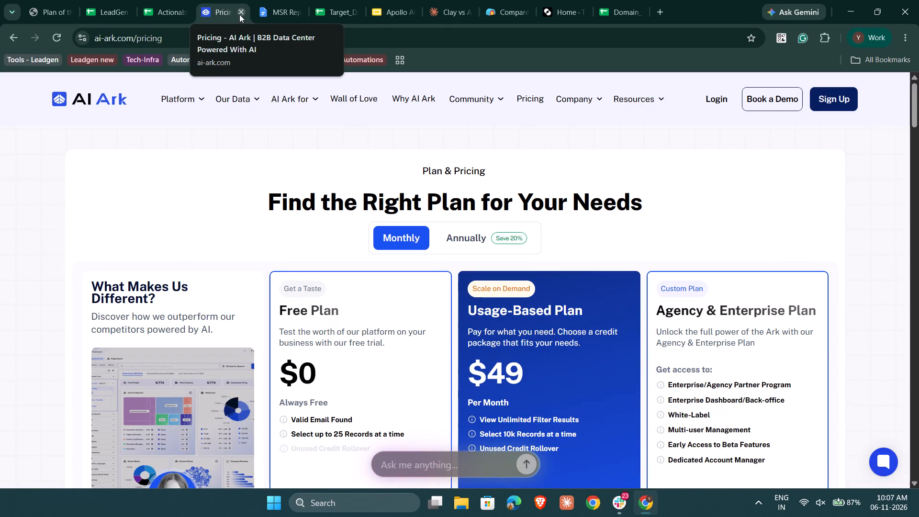
left_click(239, 14)
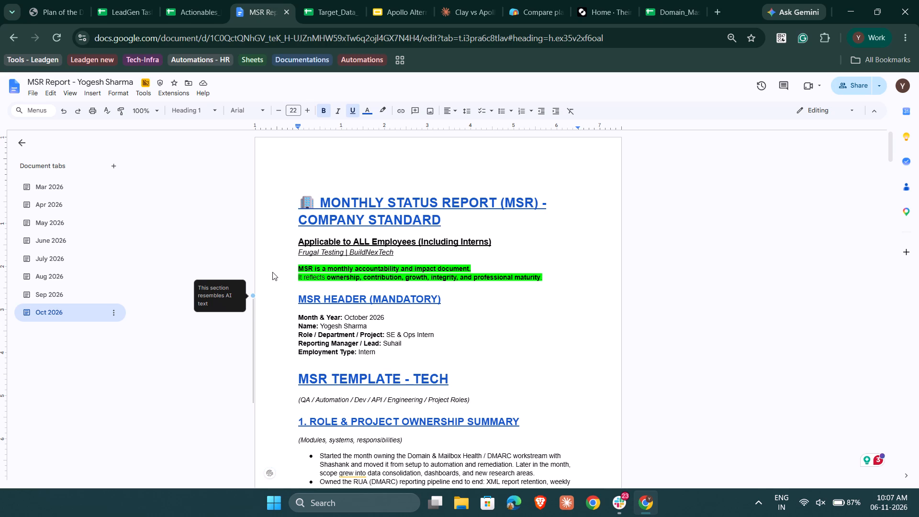
Glance over the October 2026 MSR report and switch to the Target_Data_Master_tracker_2022 spreadsheet.
scroll(408, 336, "down", 2)
scroll(408, 336, "up", 1)
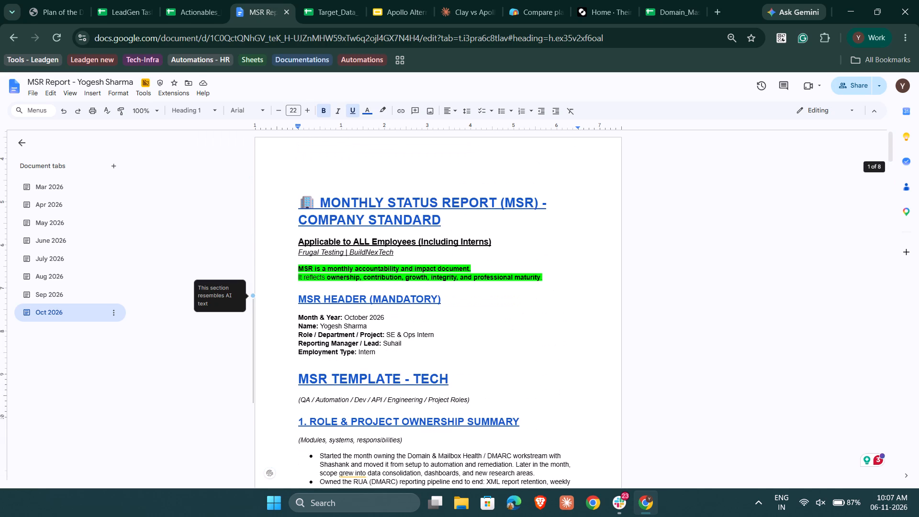
left_click(329, 0)
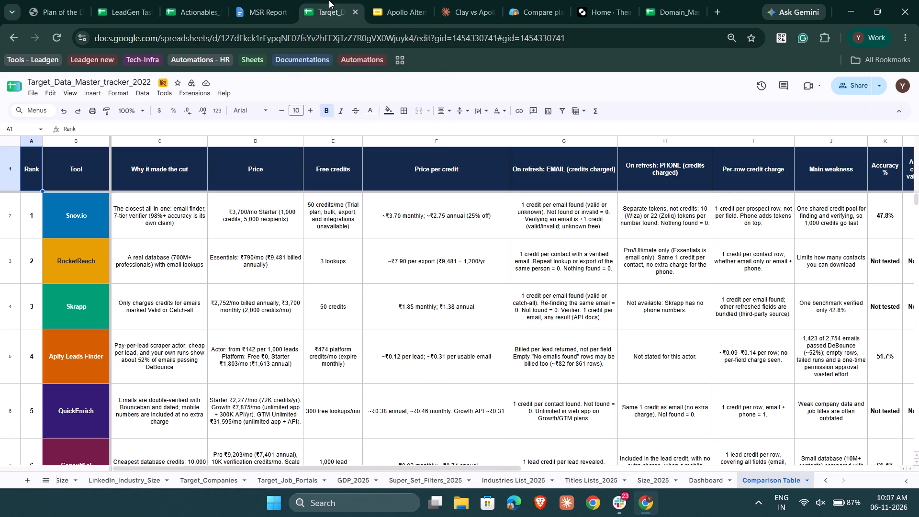
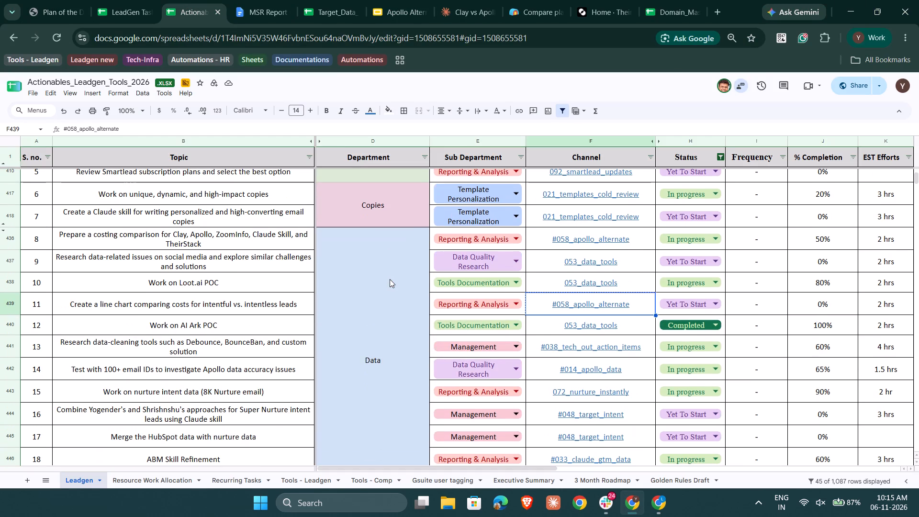
key("ctrl+minus")
key("ctrl+minus")
key("ctrl+minus")
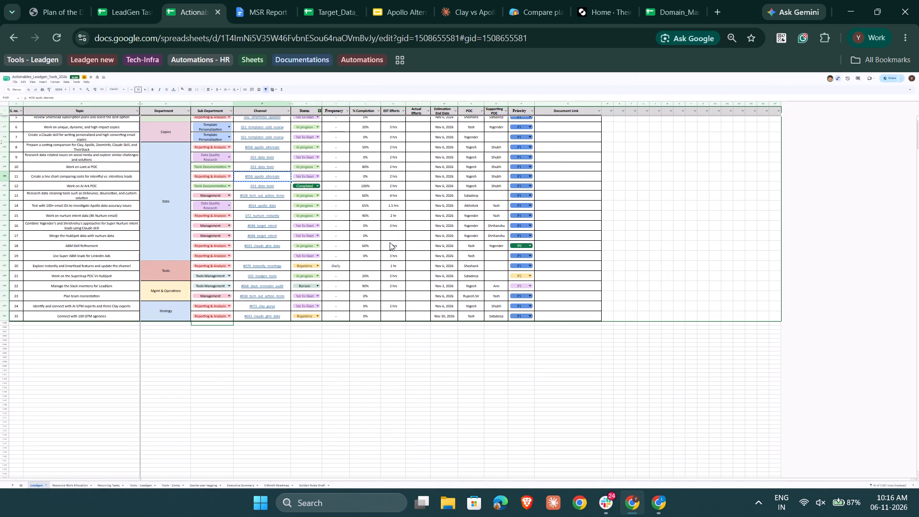
key("ctrl+equal")
scroll(144, 242, "up", 2)
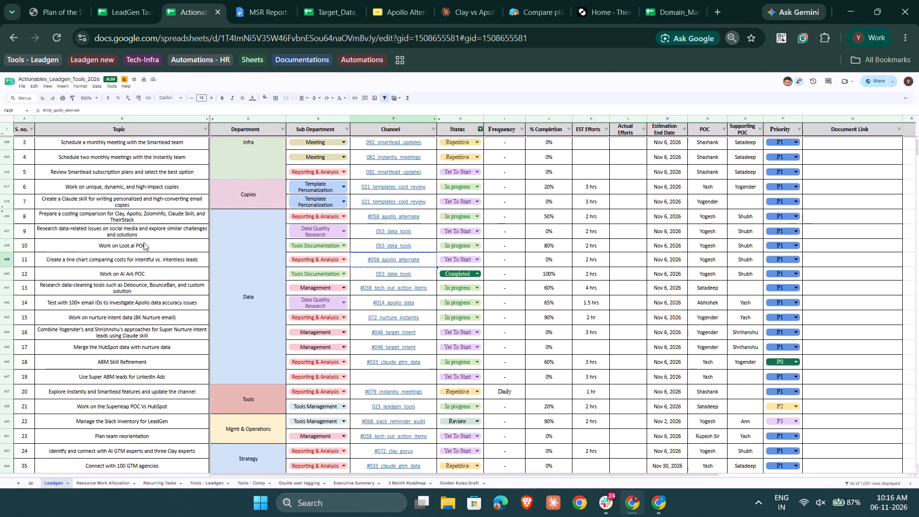
scroll(144, 242, "up", 2)
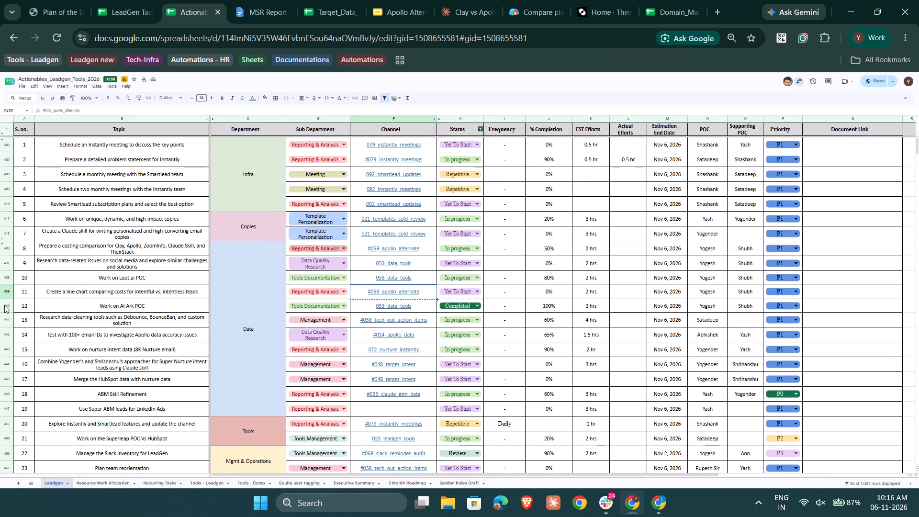
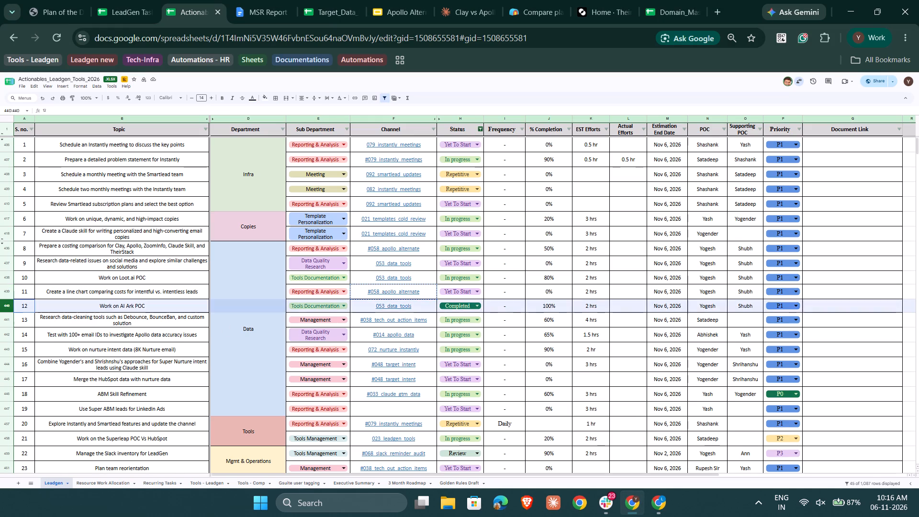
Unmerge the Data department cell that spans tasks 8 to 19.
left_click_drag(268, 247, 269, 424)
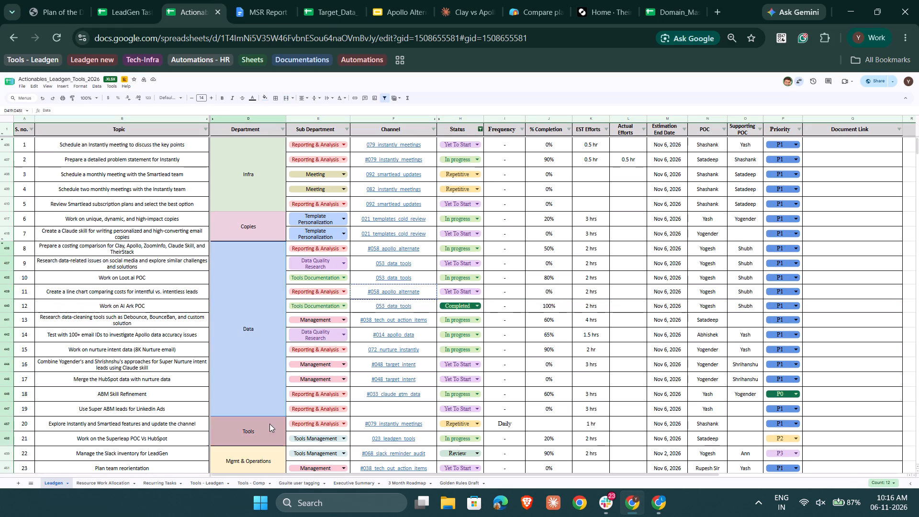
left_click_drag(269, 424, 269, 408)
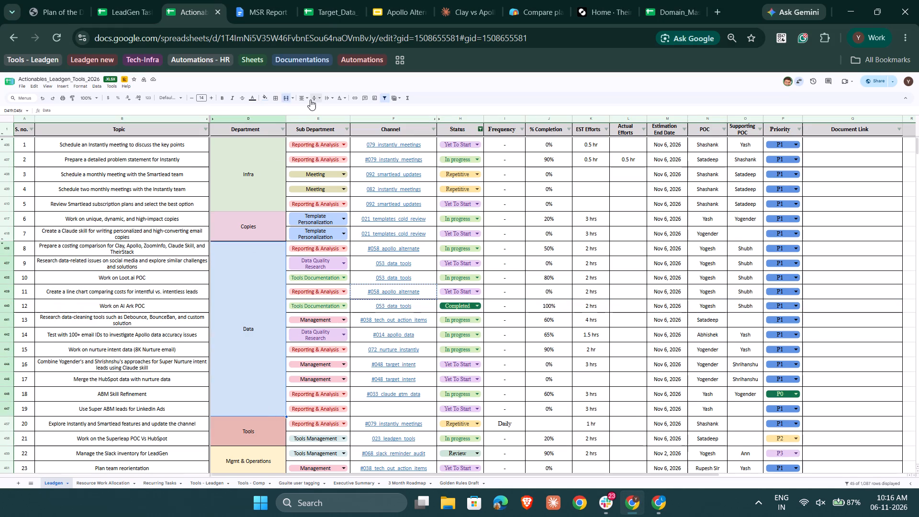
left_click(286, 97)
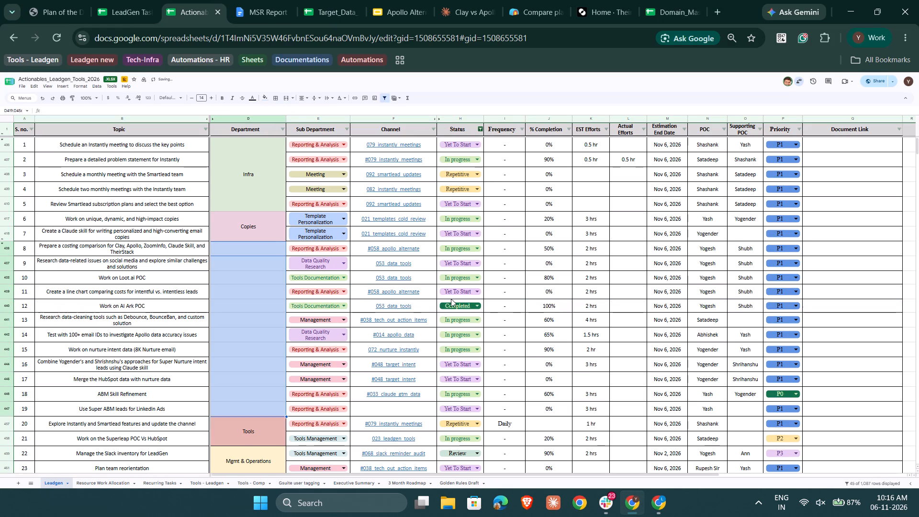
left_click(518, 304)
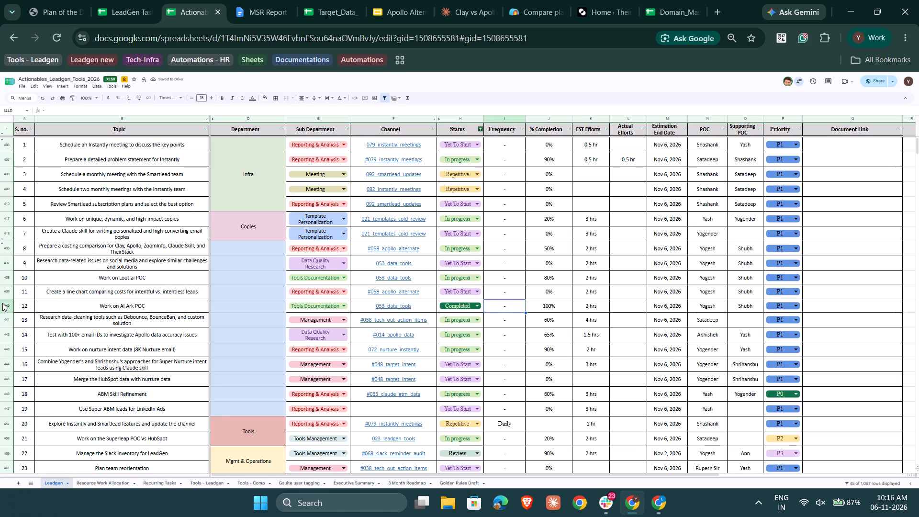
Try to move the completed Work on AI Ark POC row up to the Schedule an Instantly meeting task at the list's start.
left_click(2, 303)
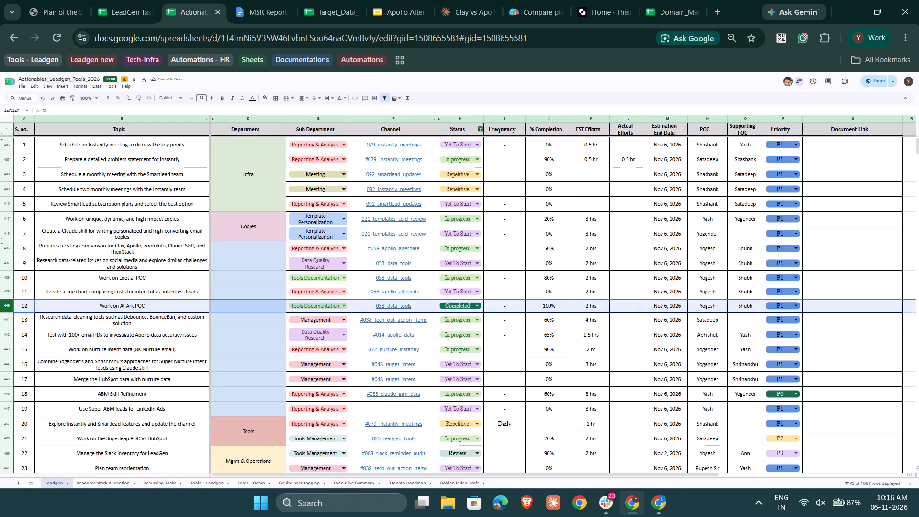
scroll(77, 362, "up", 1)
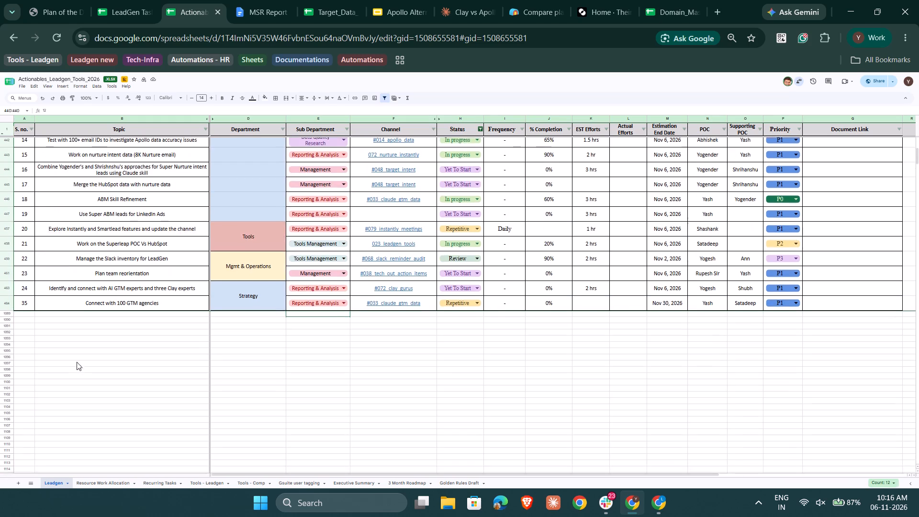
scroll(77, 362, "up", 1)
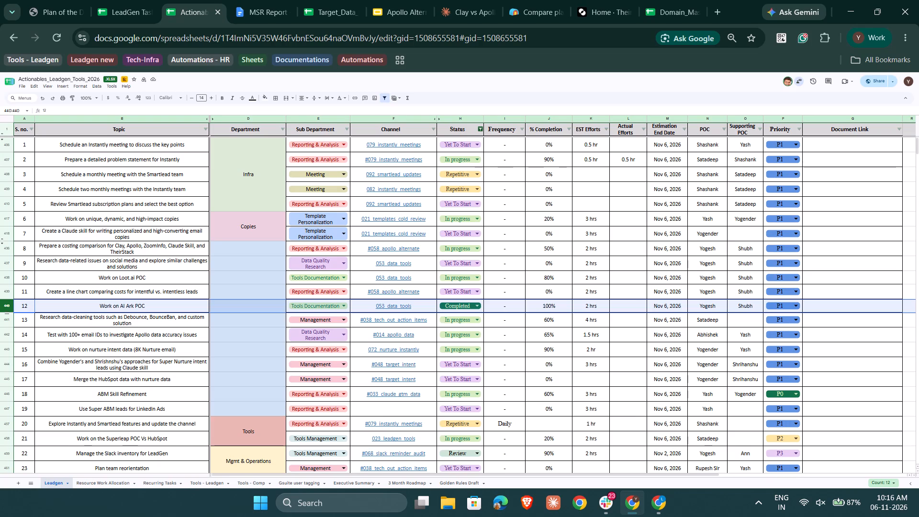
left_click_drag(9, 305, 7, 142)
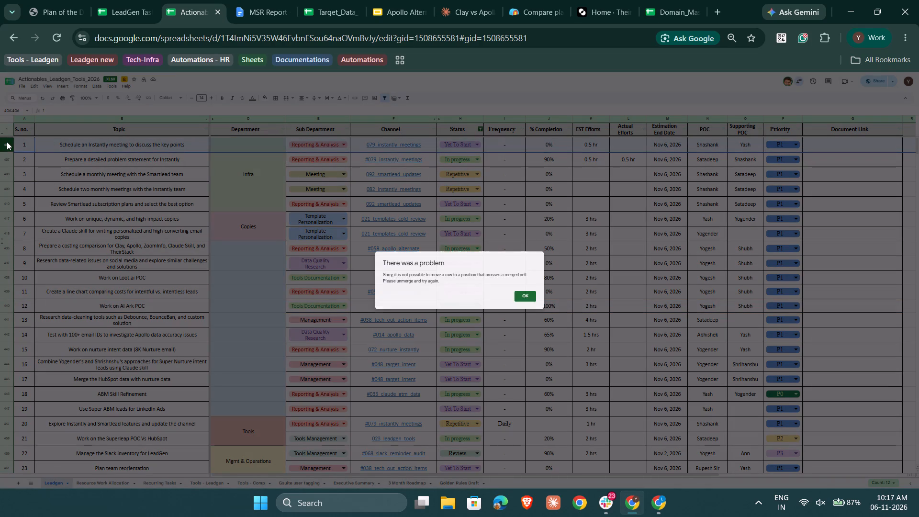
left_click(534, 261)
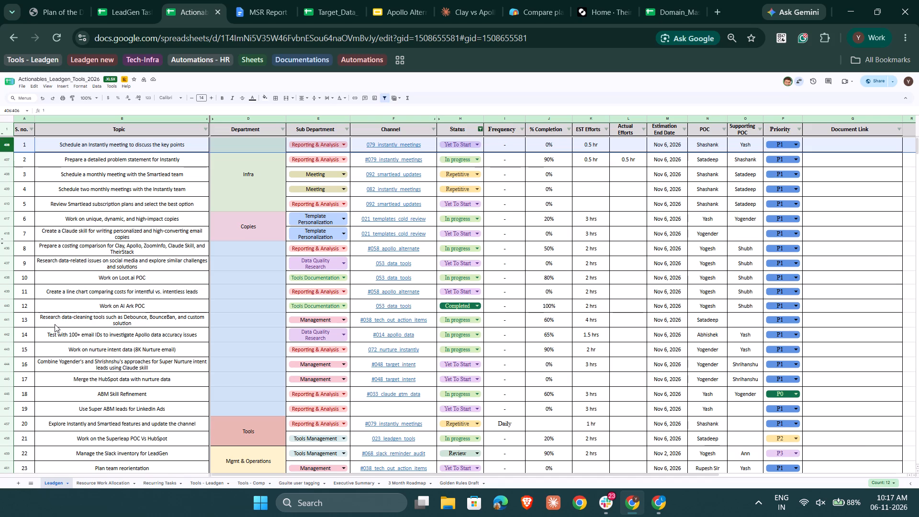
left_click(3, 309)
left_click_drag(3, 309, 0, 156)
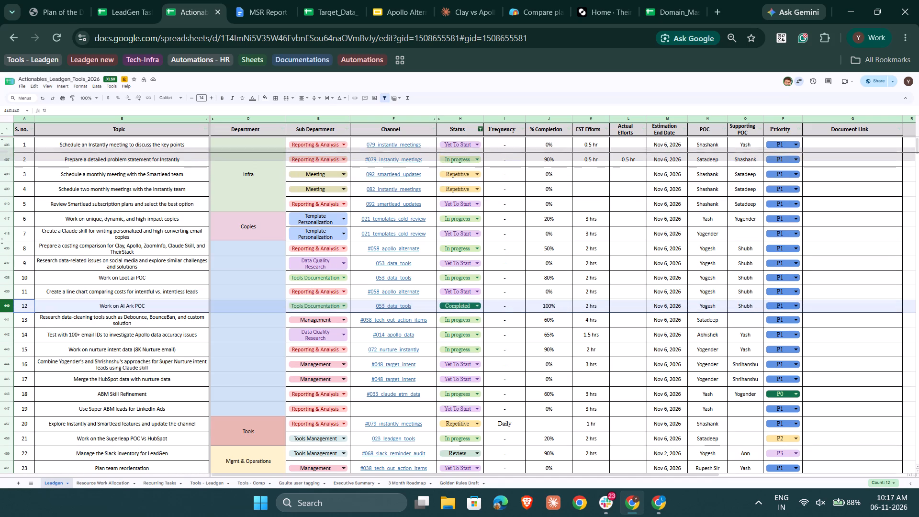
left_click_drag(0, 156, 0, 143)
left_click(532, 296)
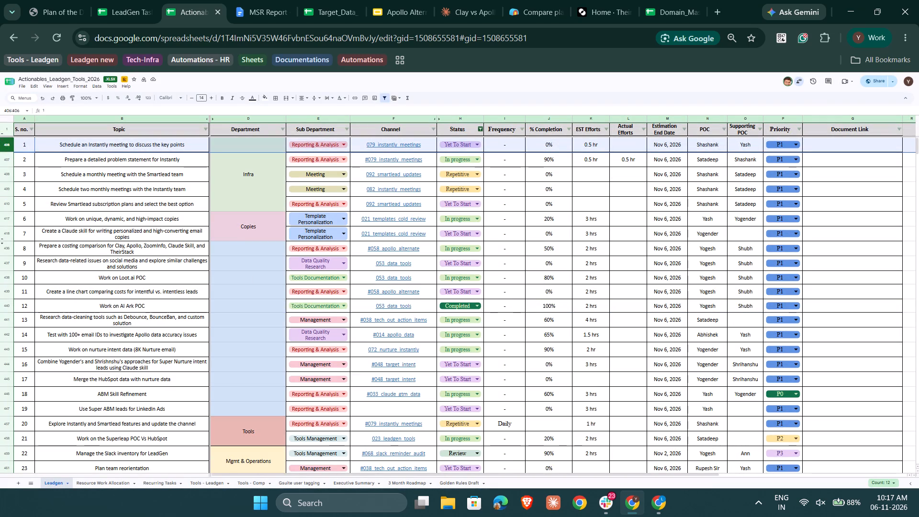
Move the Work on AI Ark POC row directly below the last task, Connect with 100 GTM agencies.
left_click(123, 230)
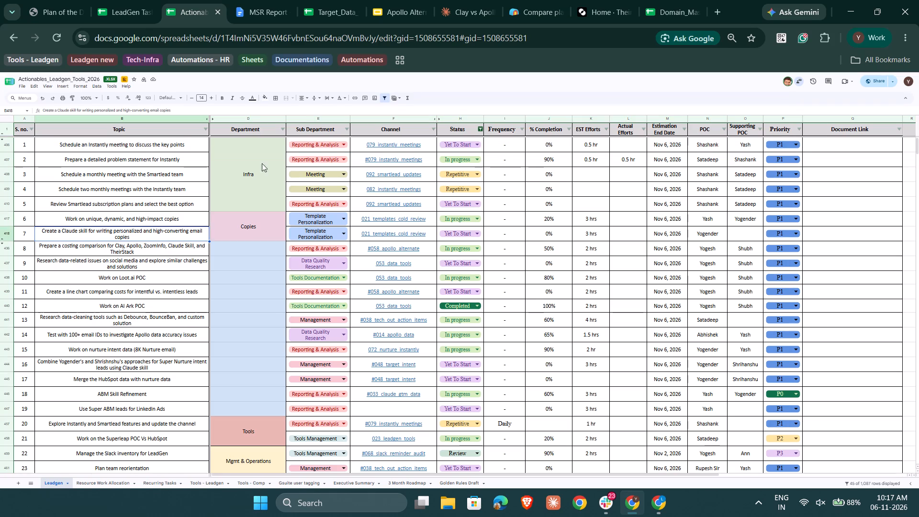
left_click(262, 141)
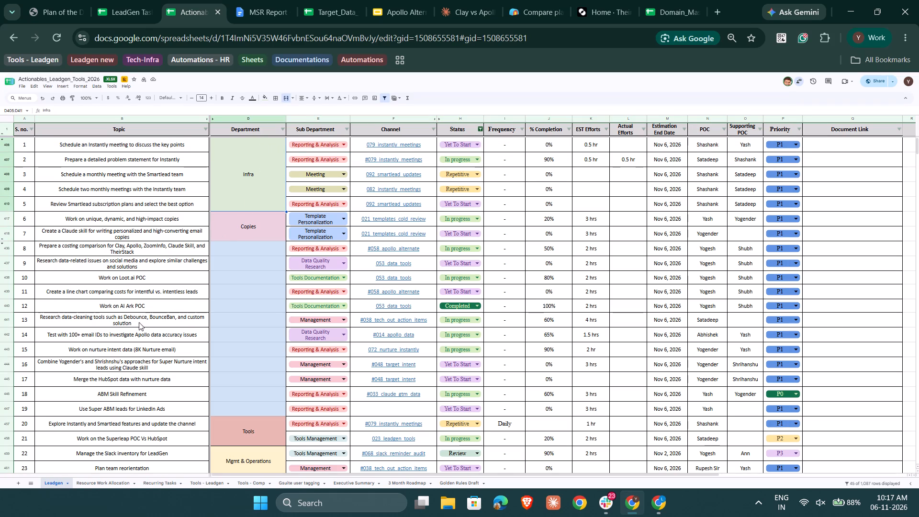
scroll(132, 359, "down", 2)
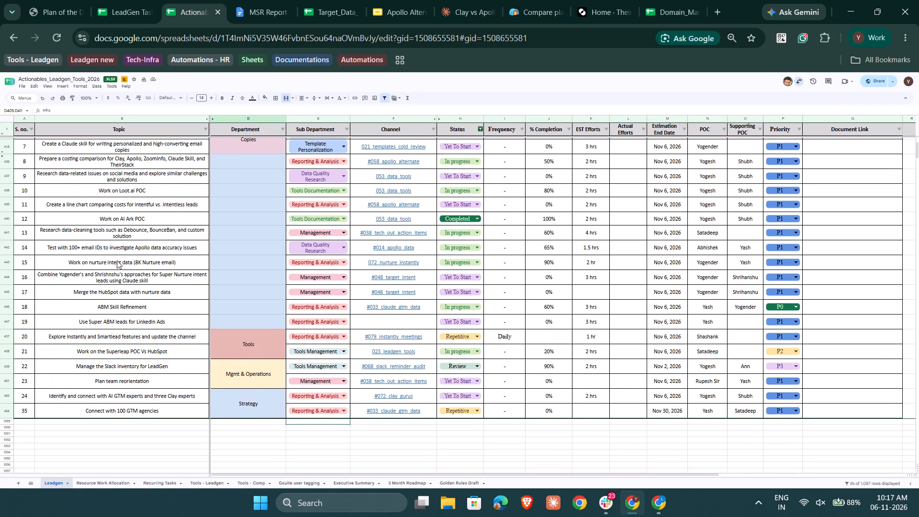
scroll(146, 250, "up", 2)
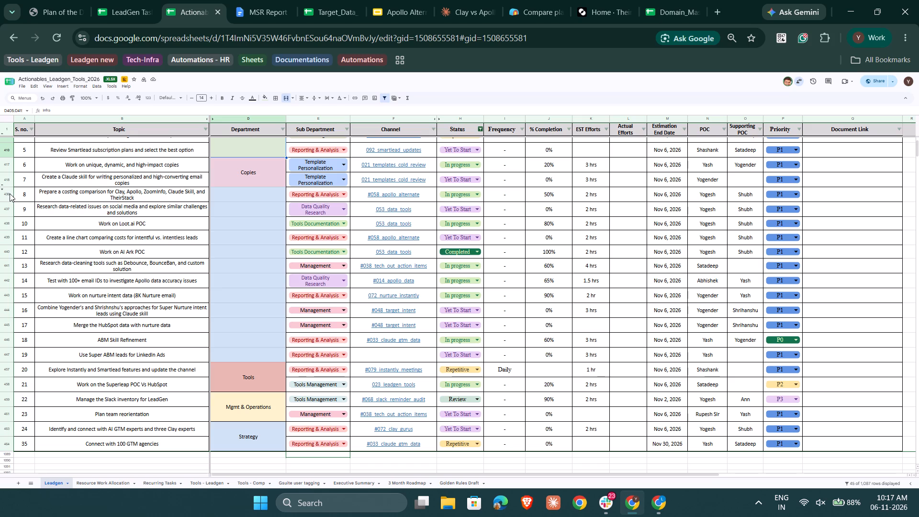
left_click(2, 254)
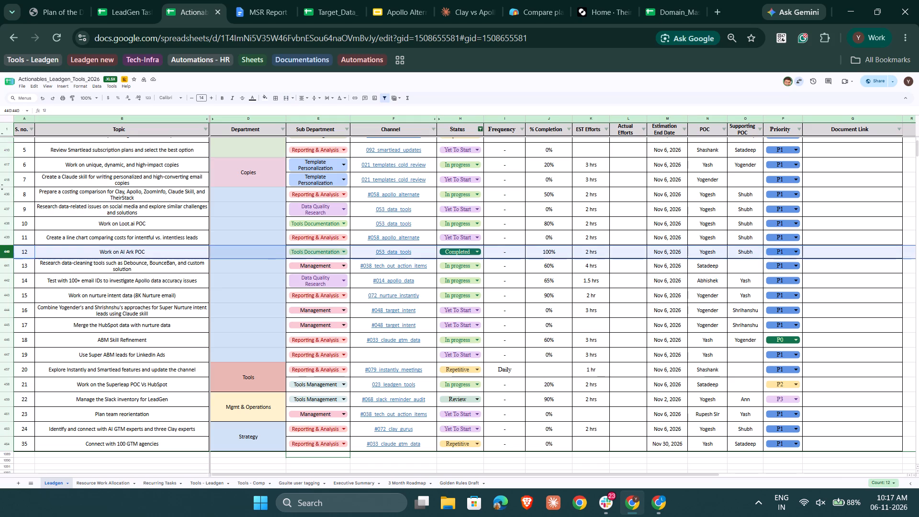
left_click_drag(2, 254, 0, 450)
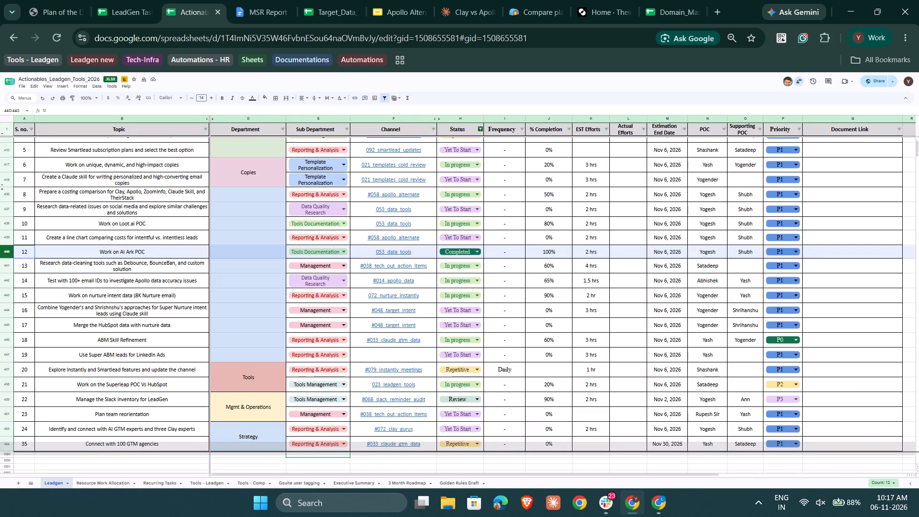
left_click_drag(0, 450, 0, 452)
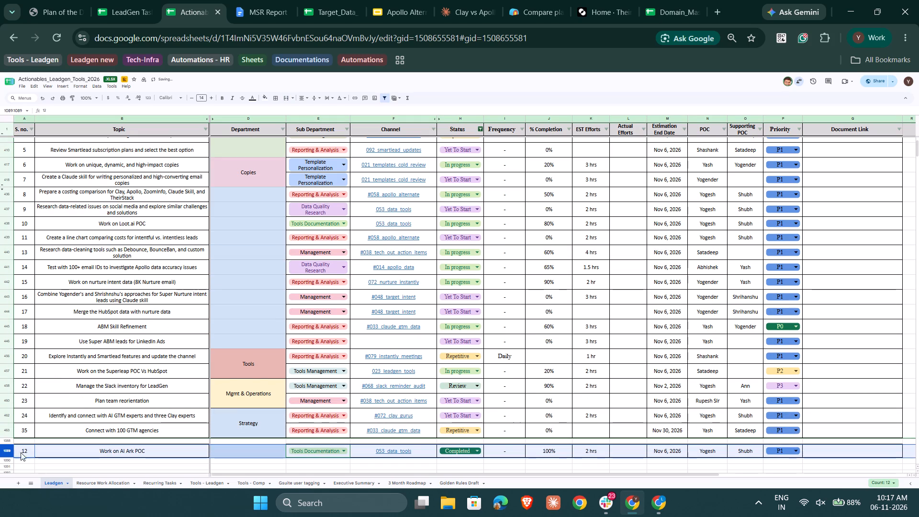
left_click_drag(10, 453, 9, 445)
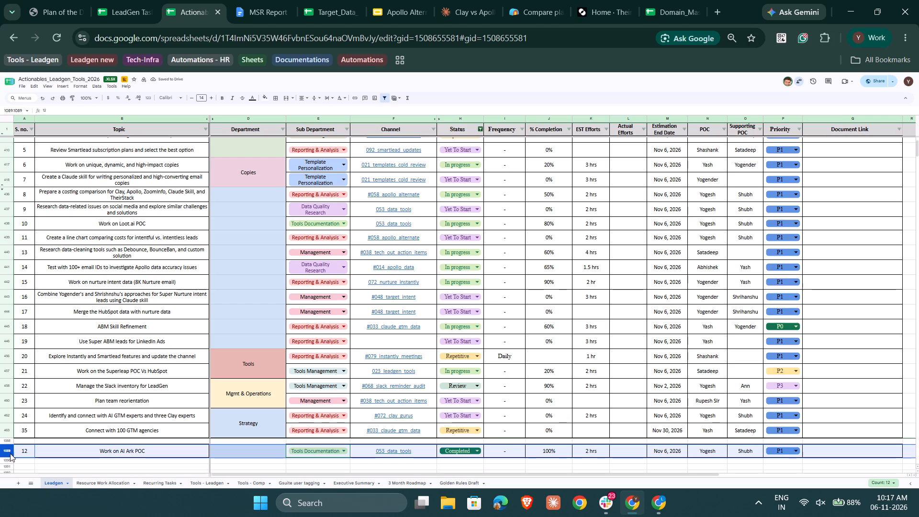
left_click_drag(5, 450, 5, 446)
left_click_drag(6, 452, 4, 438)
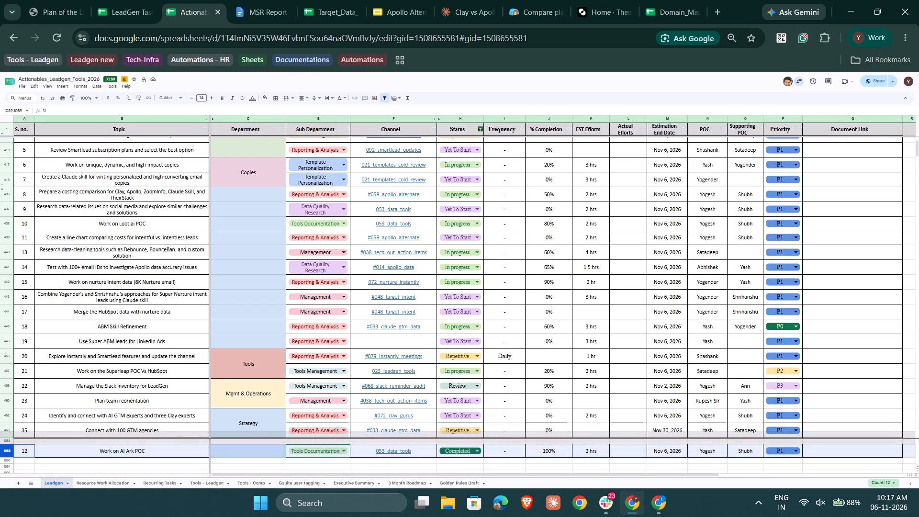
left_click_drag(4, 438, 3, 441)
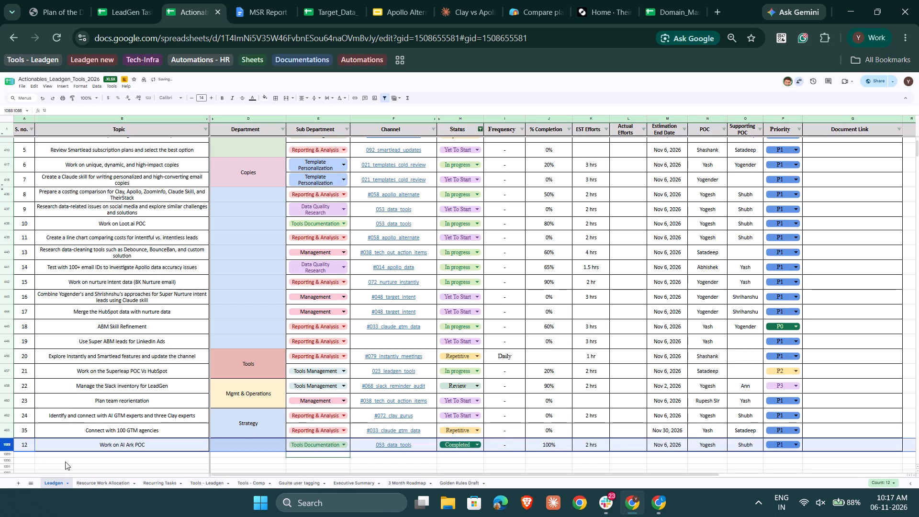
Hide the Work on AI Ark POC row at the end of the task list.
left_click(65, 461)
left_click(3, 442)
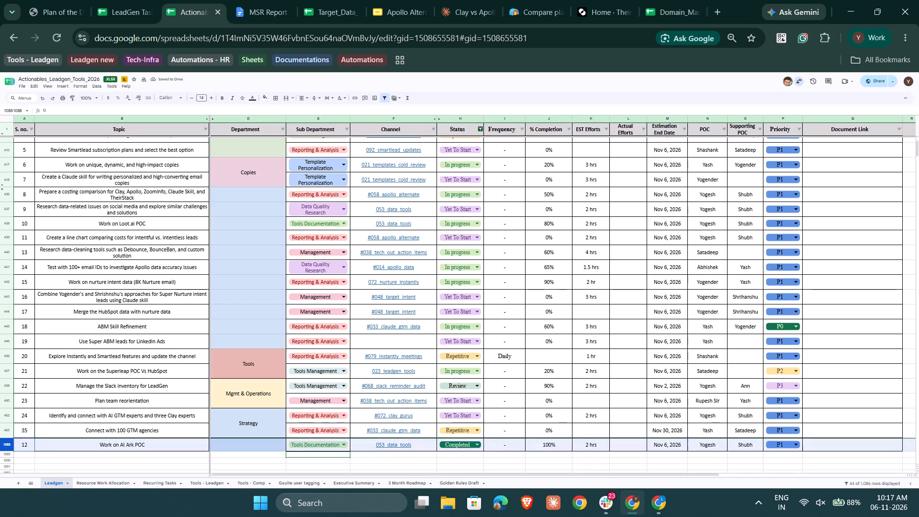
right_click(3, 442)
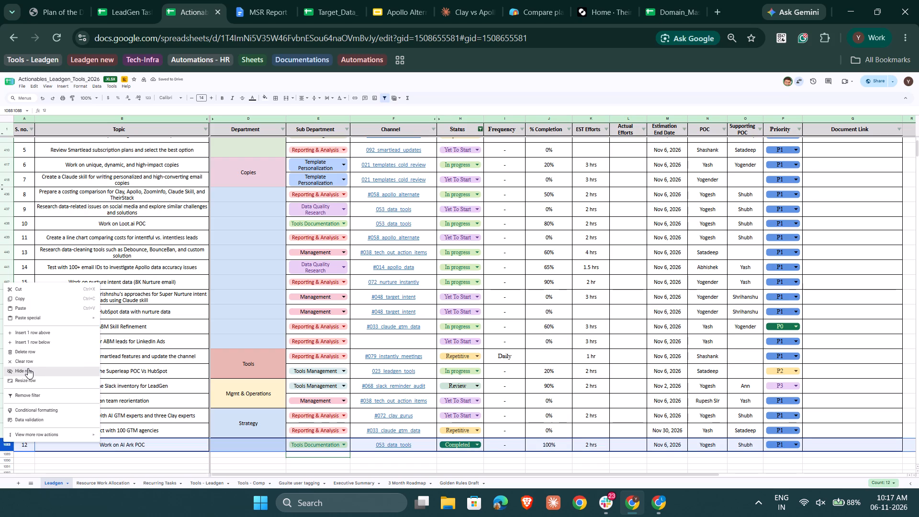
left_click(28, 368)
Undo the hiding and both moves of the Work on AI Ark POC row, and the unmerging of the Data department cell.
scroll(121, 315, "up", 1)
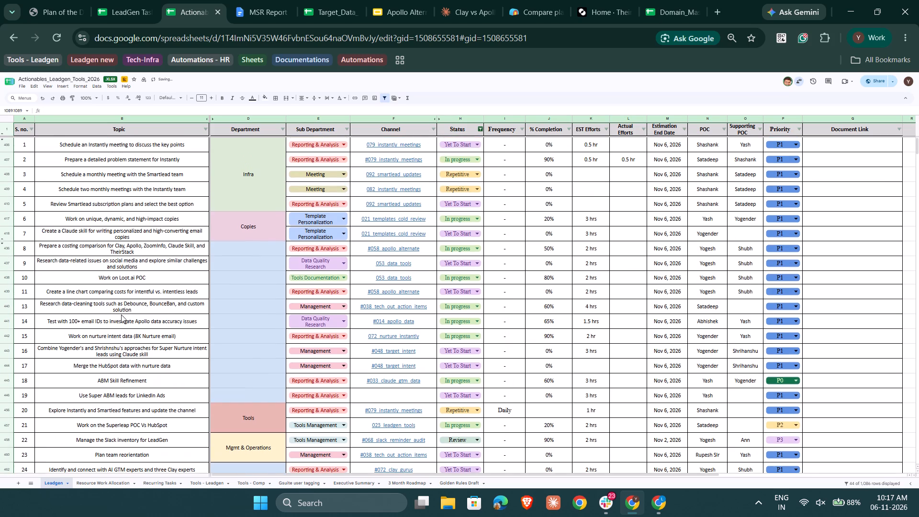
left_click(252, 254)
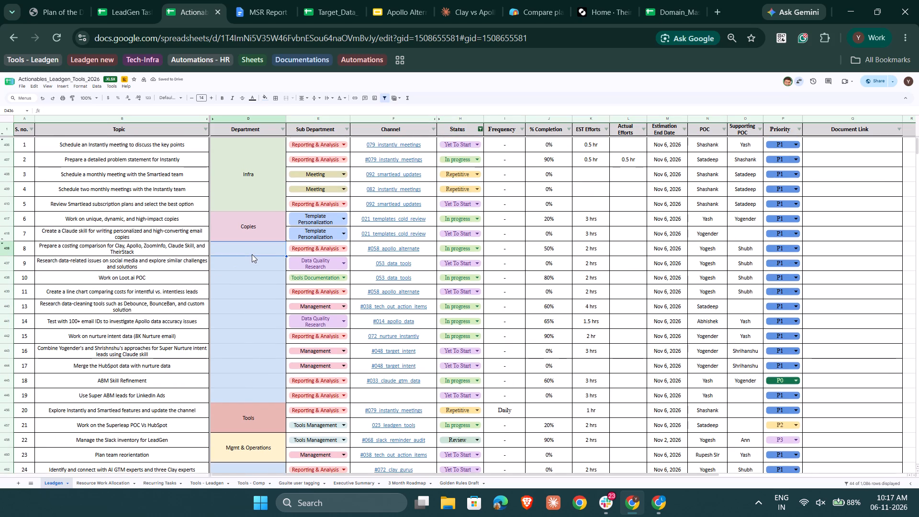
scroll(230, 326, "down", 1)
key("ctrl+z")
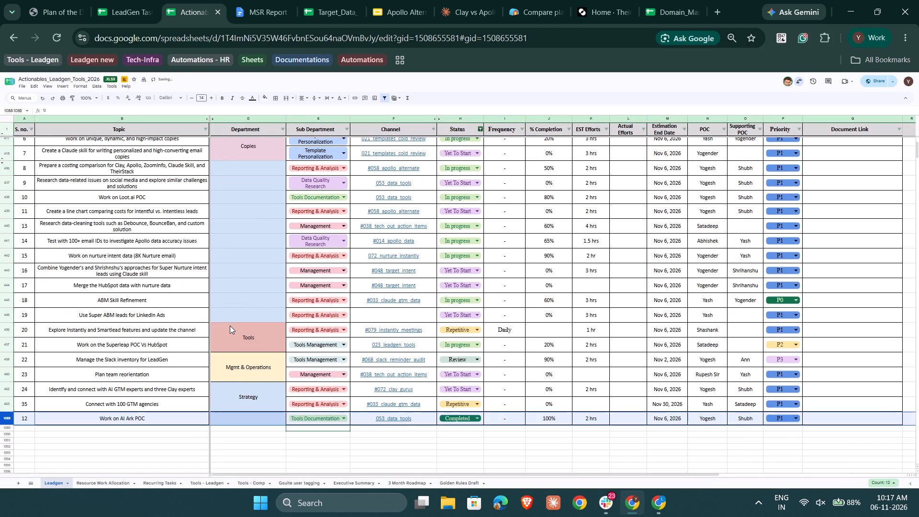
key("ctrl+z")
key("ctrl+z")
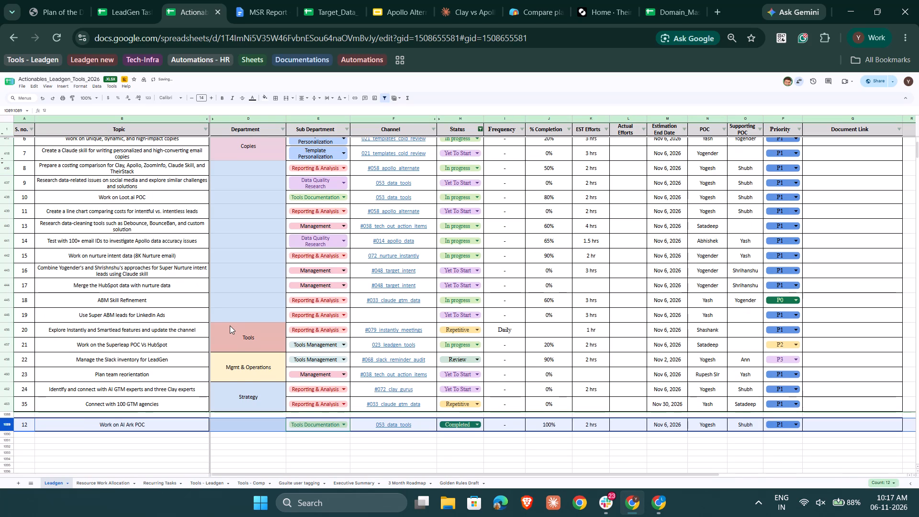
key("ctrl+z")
Unmerge the Data department cell spanning tasks 8 to 19.
left_click(261, 287)
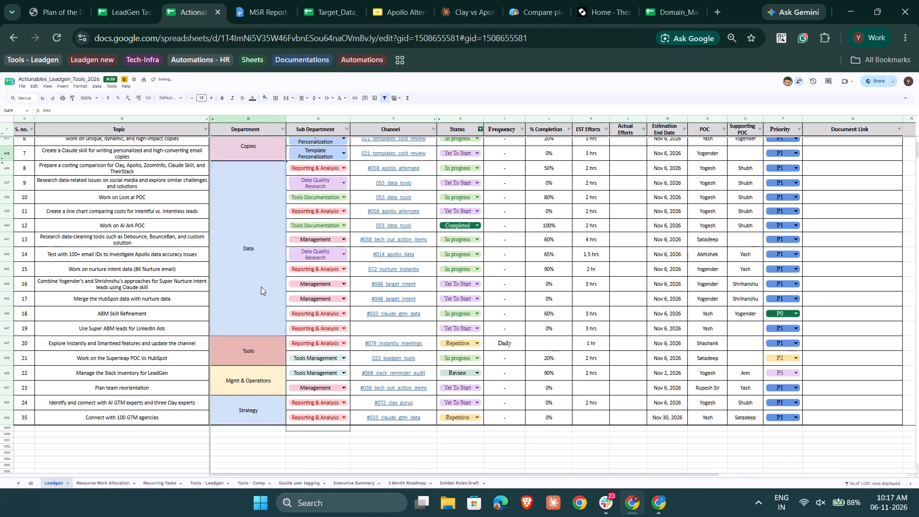
left_click(261, 287)
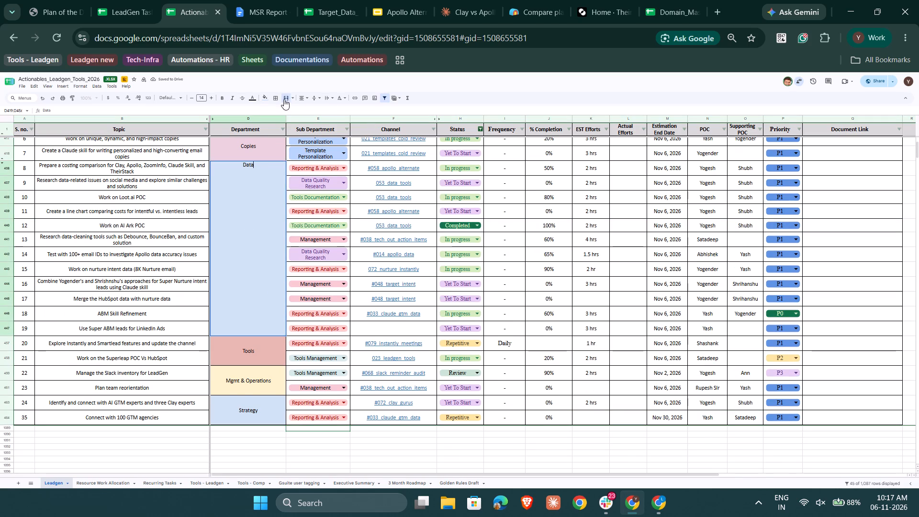
left_click(283, 99)
left_click(255, 207)
left_click(530, 308)
Enter Data as the Department for task 8, the costing comparison for Clay, Apollo, ZoomInfo, Claude Skill and TheirStack.
left_click(250, 174)
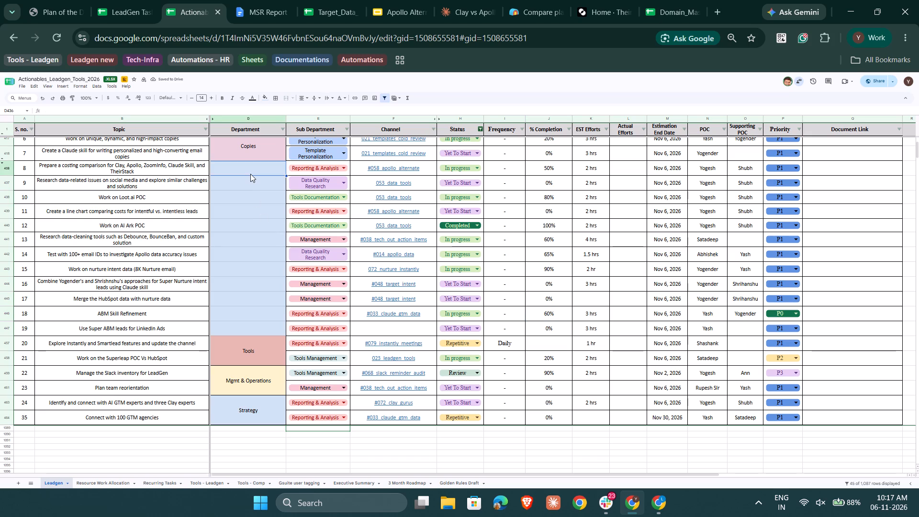
type("Data")
key("Return")
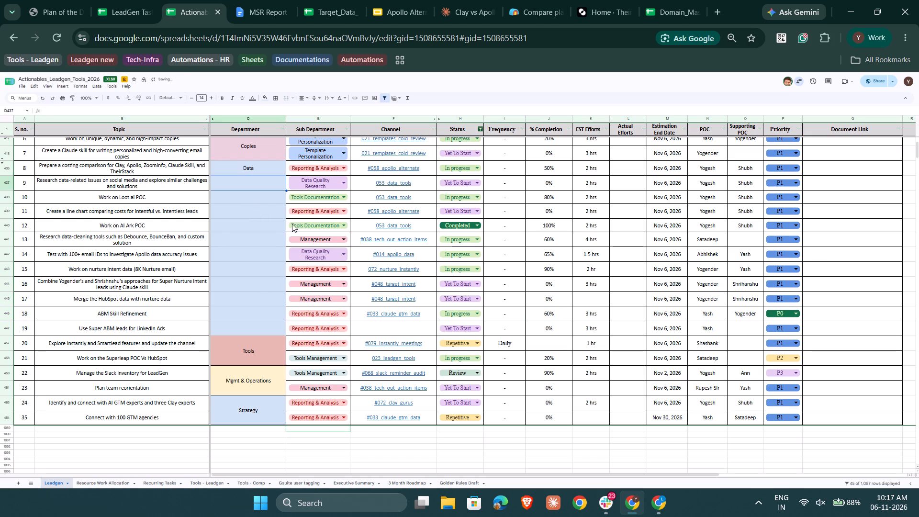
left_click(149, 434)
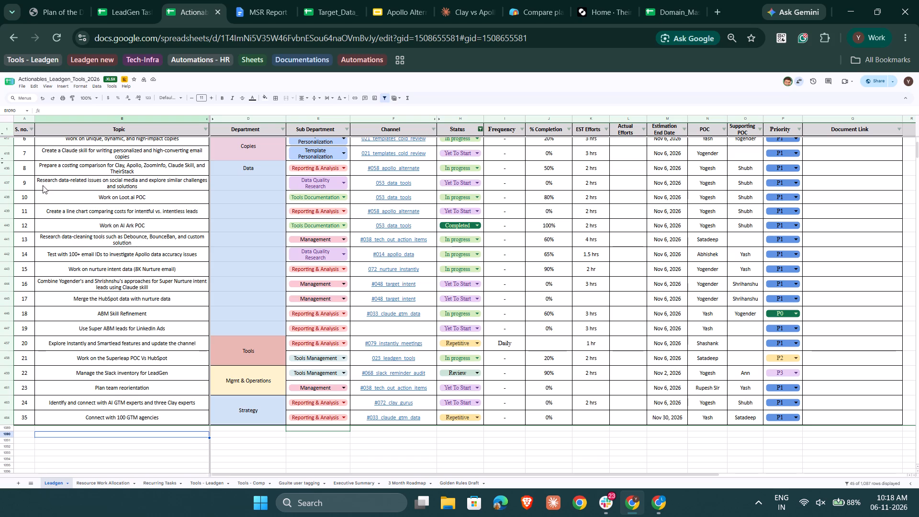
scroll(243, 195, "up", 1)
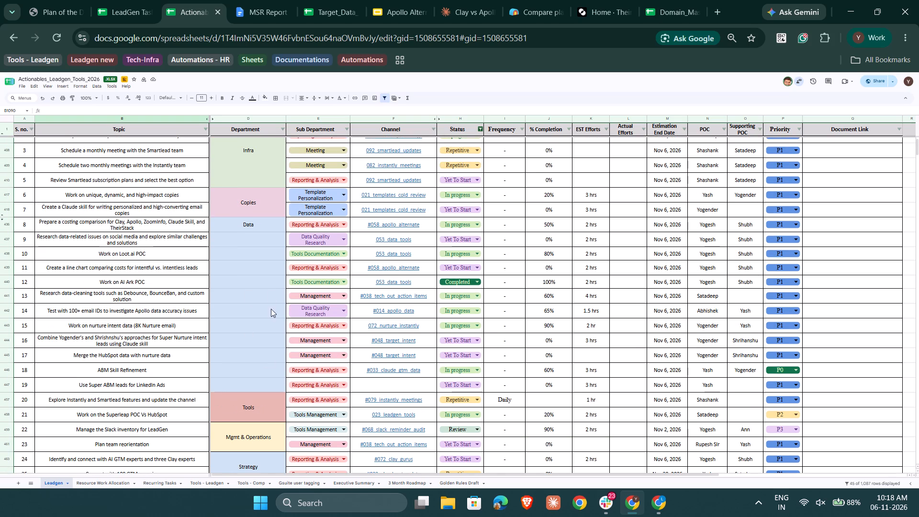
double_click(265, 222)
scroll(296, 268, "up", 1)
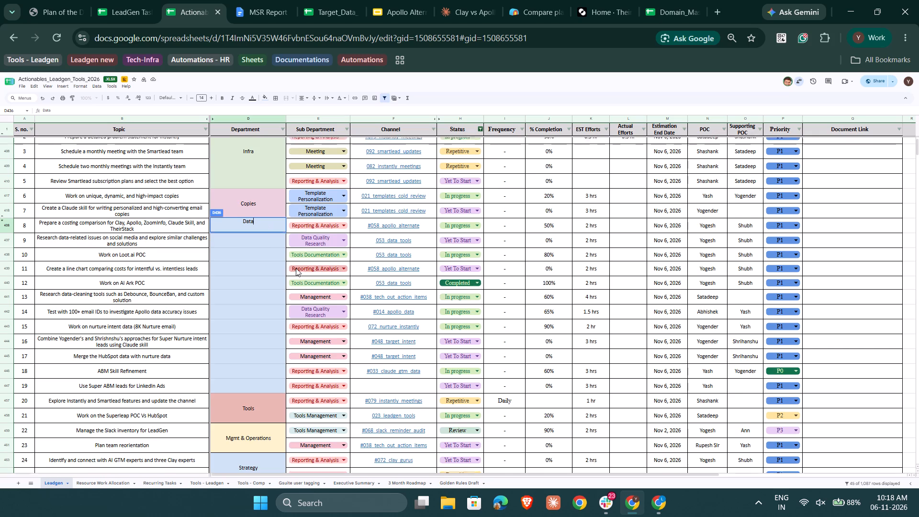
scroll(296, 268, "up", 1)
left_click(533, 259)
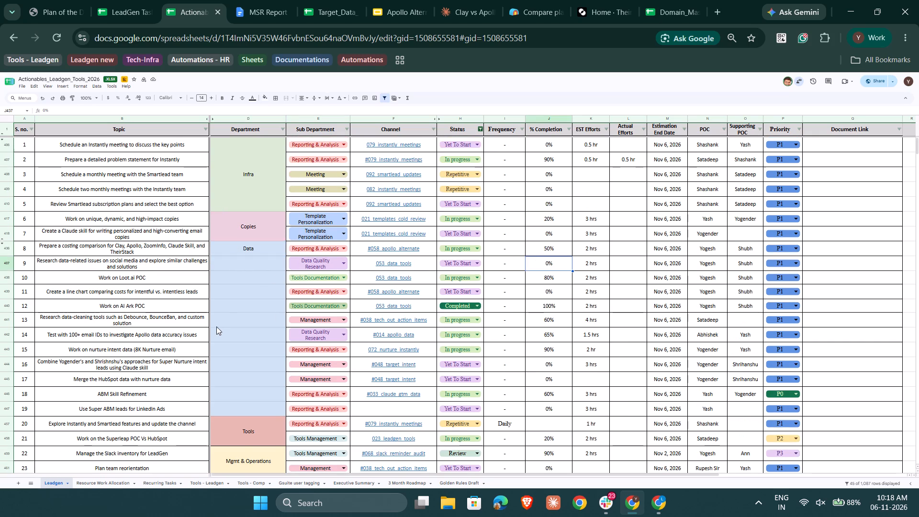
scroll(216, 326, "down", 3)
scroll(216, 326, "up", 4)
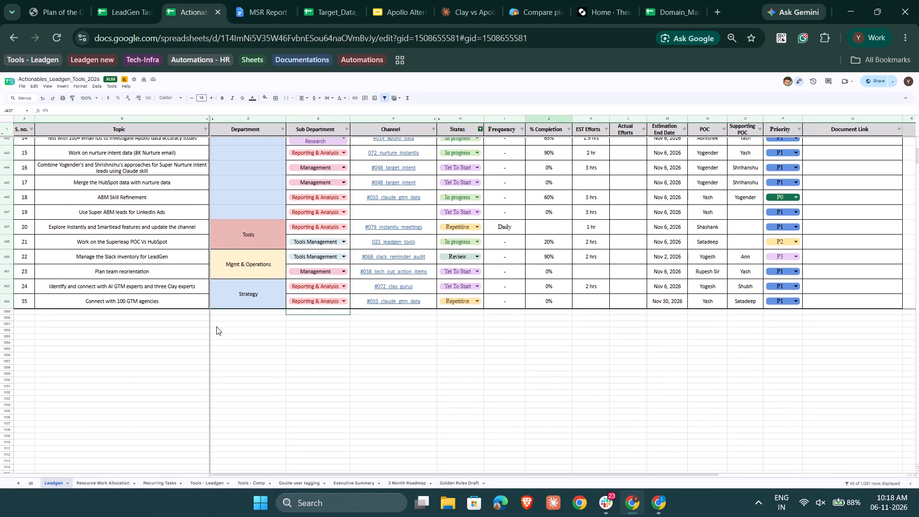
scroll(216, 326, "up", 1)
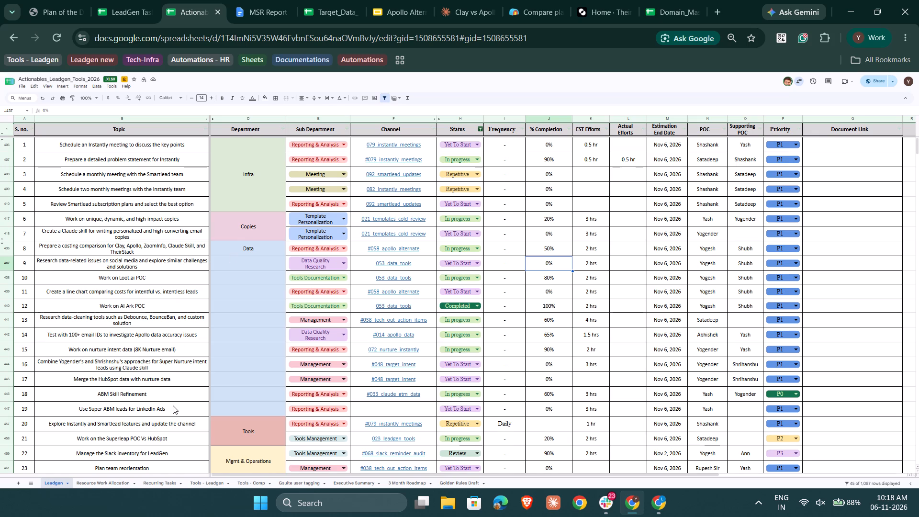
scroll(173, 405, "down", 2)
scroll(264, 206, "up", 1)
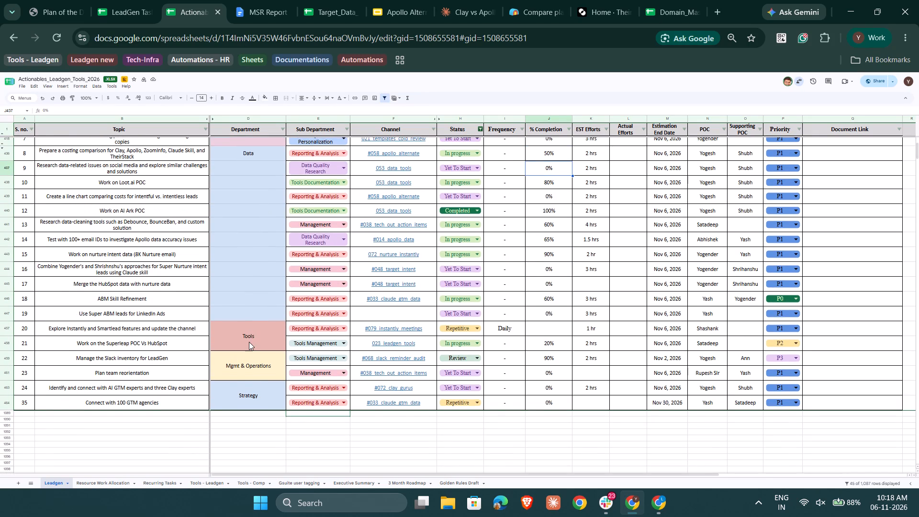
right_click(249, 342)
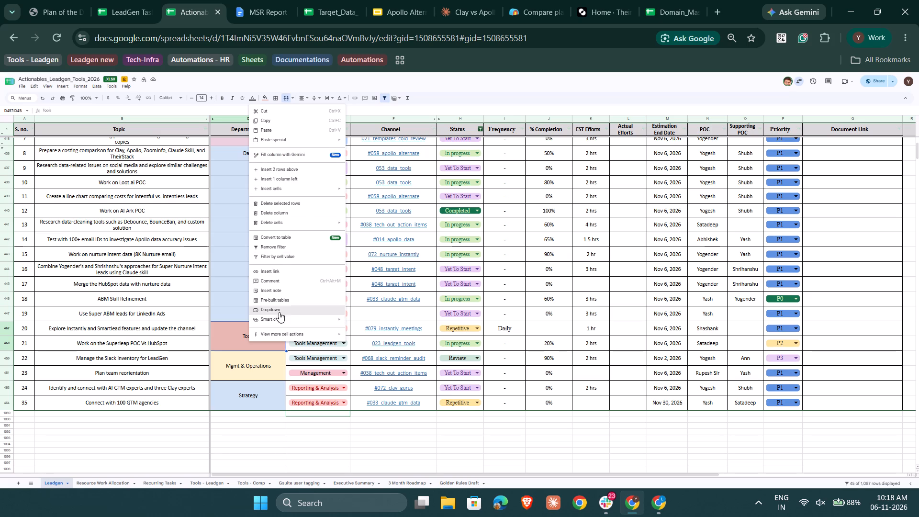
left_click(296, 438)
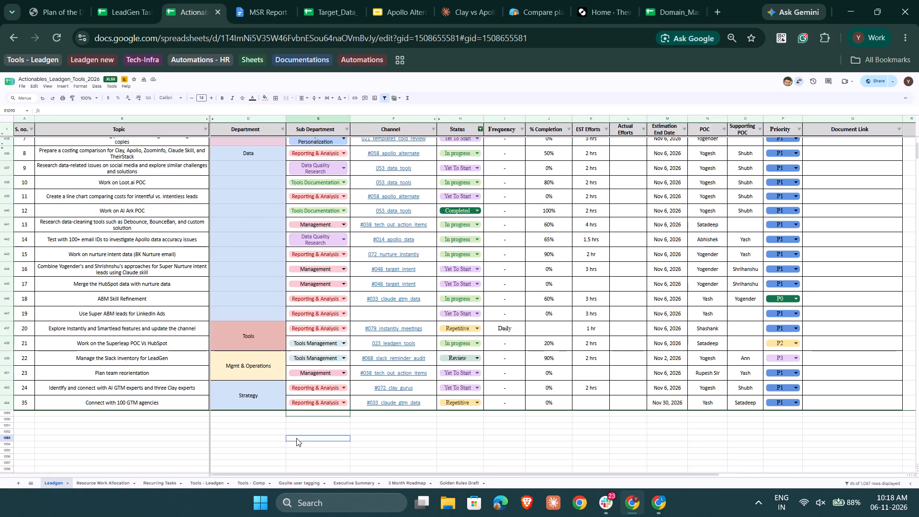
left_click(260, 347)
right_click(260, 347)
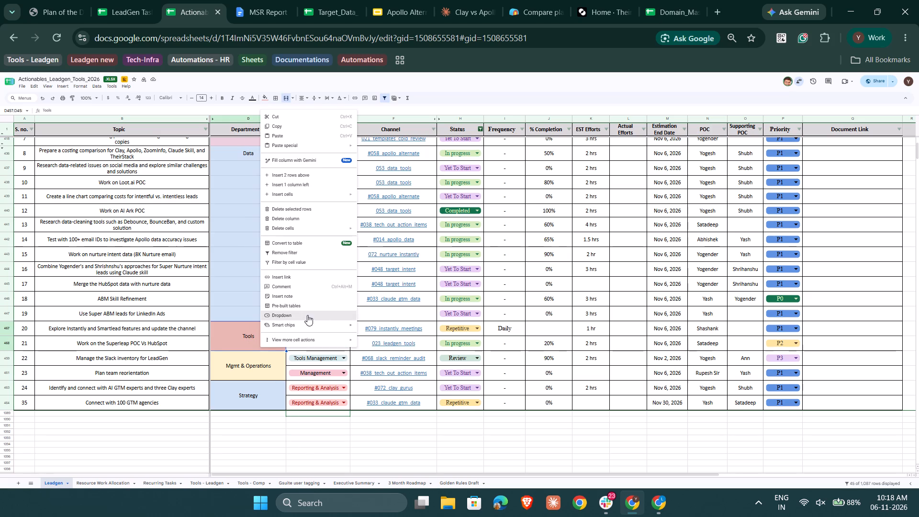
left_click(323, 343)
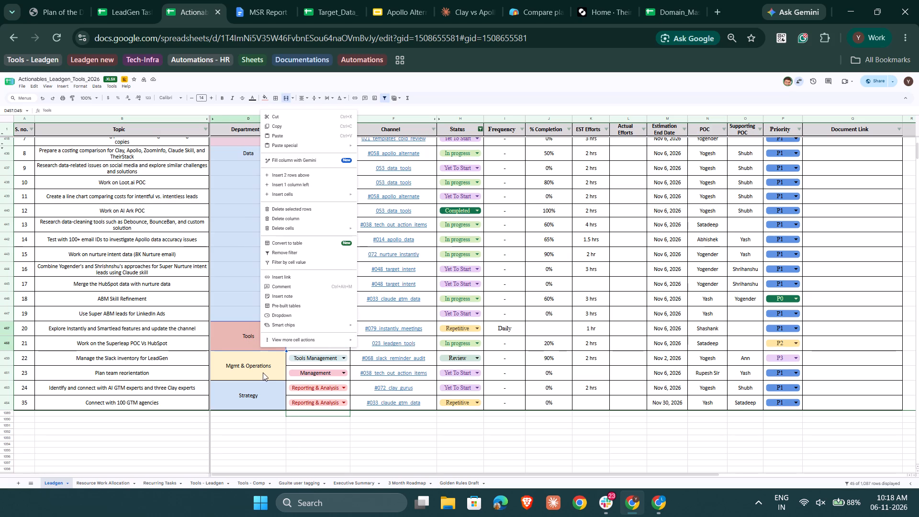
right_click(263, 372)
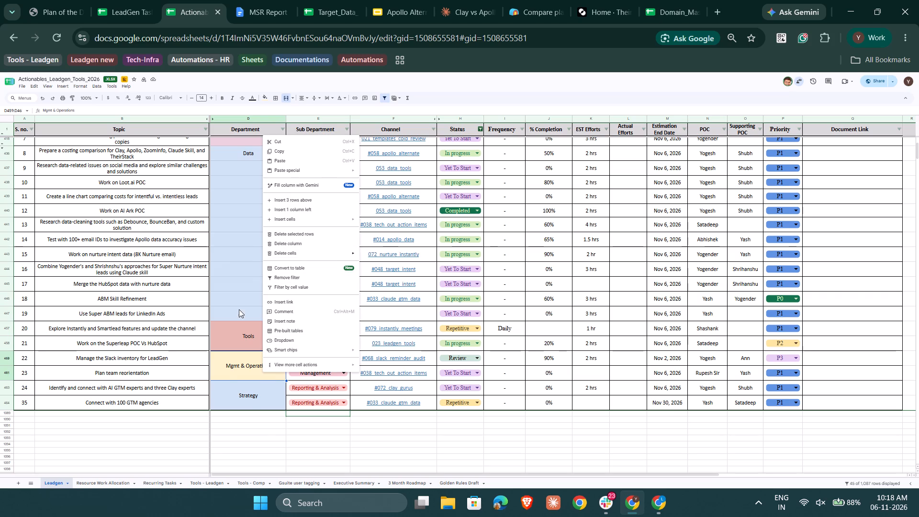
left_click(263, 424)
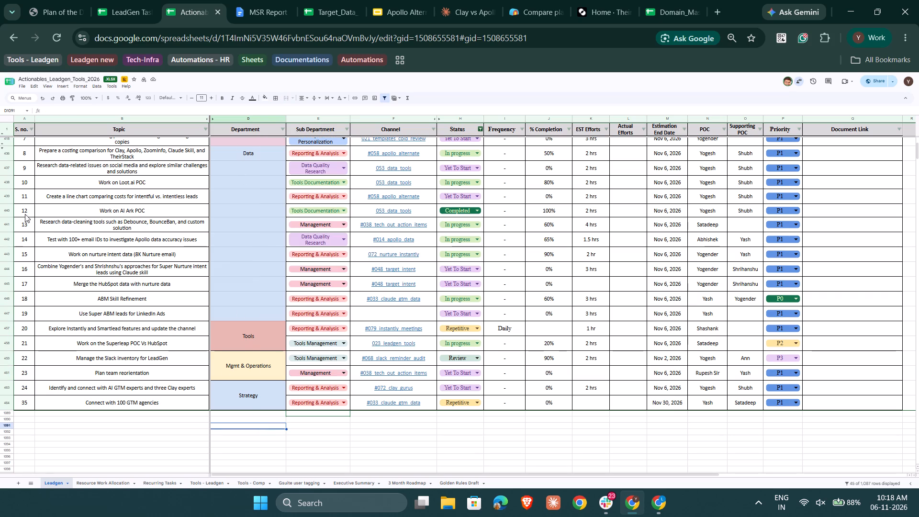
Move the Work on AI Ark POC row to directly below the Connect with 100 GTM agencies row.
left_click(7, 212)
left_click_drag(7, 212, 1, 412)
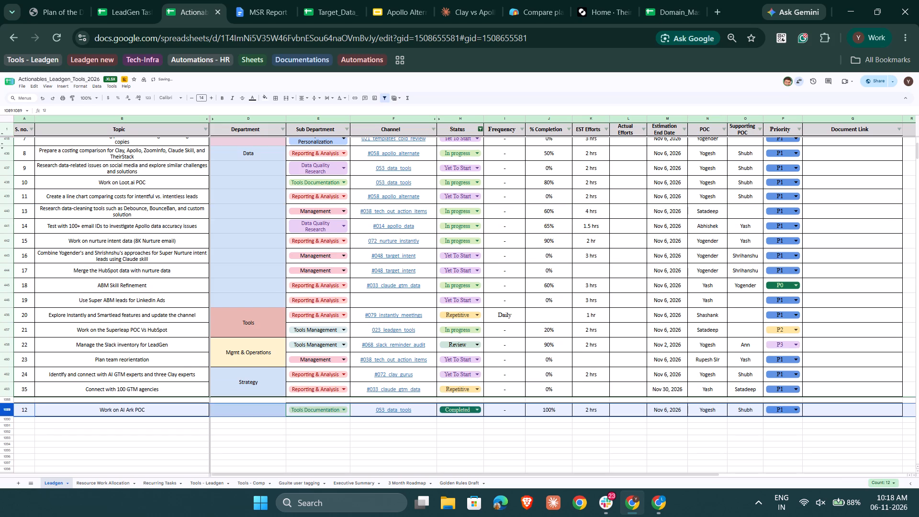
left_click_drag(3, 416, 6, 400)
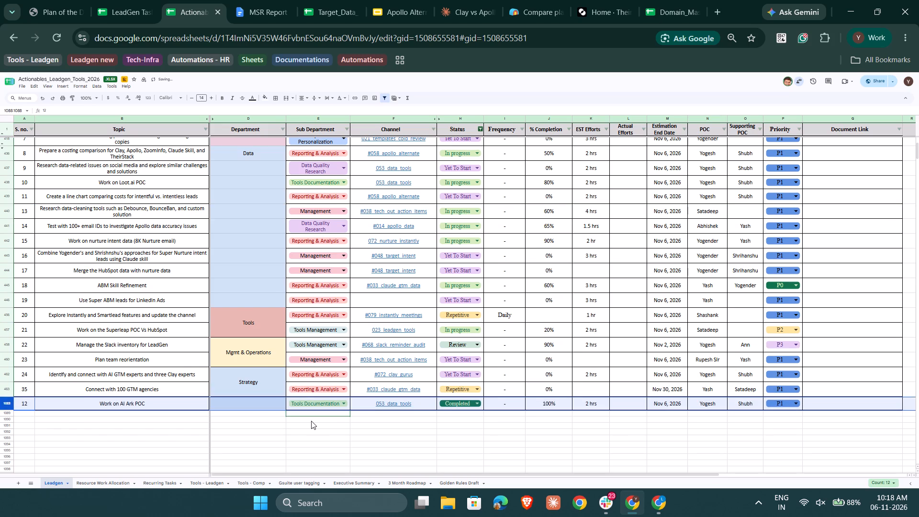
left_click(311, 421)
Merge the Department cells from task 8, the costing comparison, to task 19, Use Super ABM leads for LinkedIn Ads, into one Data cell.
scroll(311, 421, "up", 2)
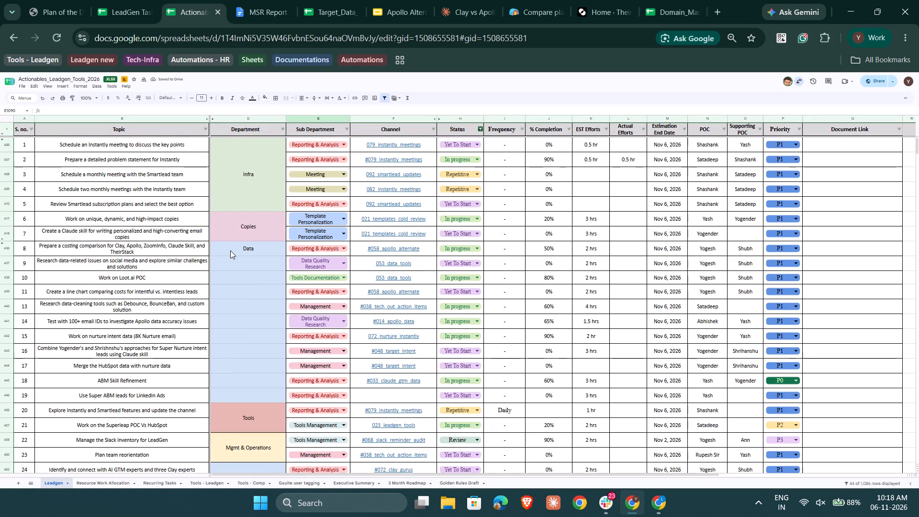
left_click_drag(229, 249, 239, 395)
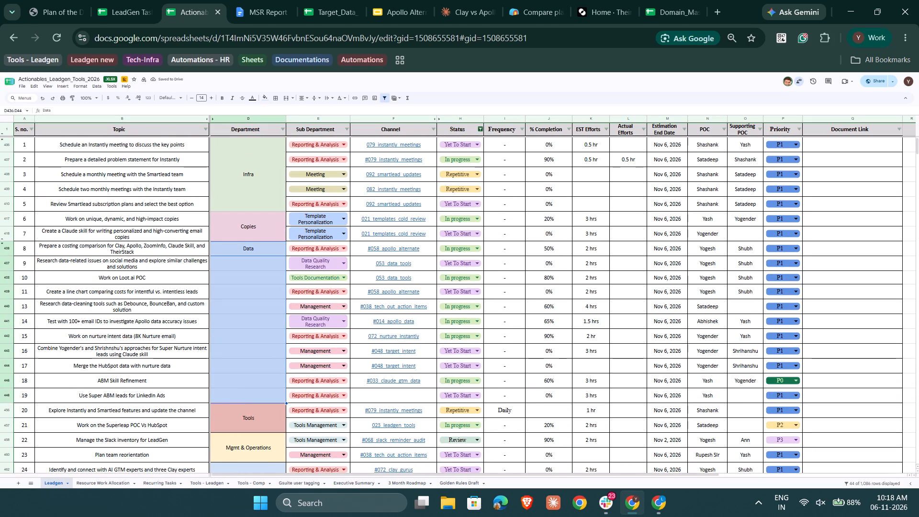
left_click(283, 98)
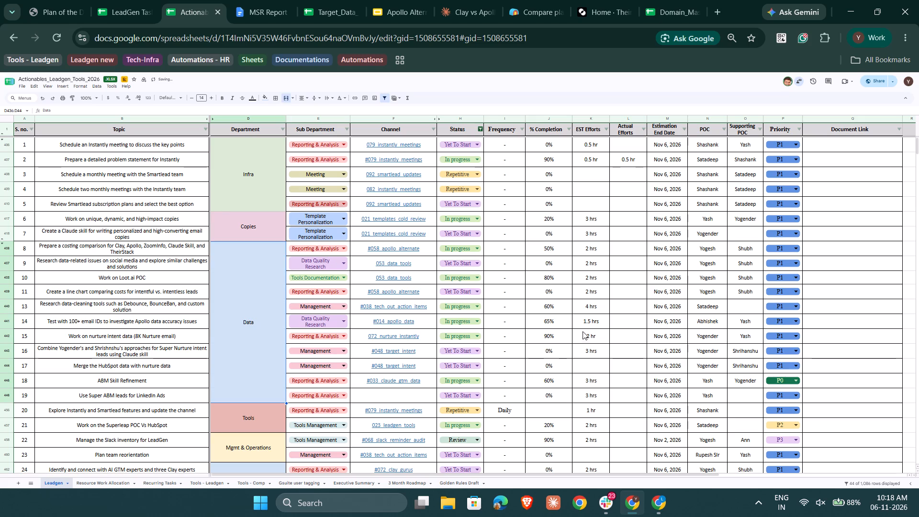
left_click(586, 330)
Renumber the Data tasks from Research data-cleaning tools to Use Super ABM leads for LinkedIn Ads as 12 to 18.
scroll(586, 330, "up", 2)
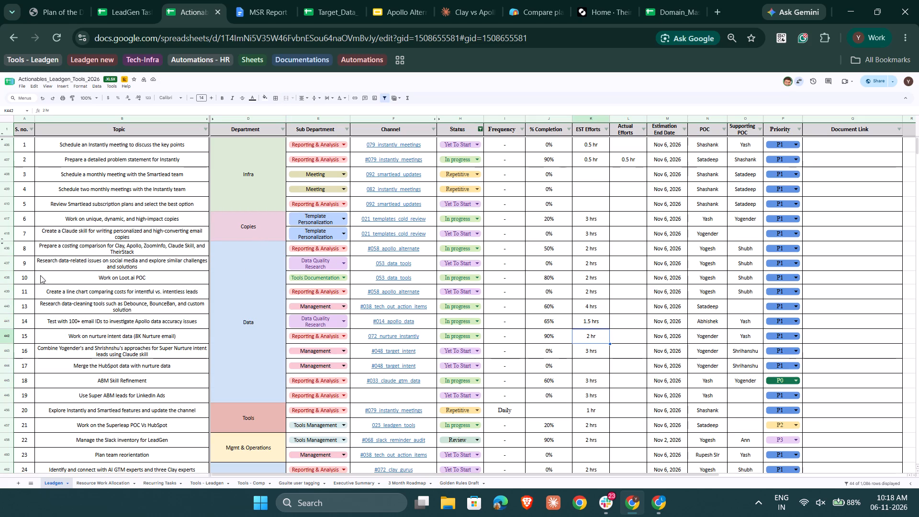
left_click(26, 304)
type("12")
key("Return")
type("13")
key("Return")
type("14")
key("Return")
type("15")
key("Return")
type("16")
key("Return")
type("17")
key("Return")
type("17")
key("BackSpace")
key("8")
key("Return")
Renumber the two Tools tasks as 19 and 20 and the two Mgmt & Operations tasks as 21 and 22.
type("19")
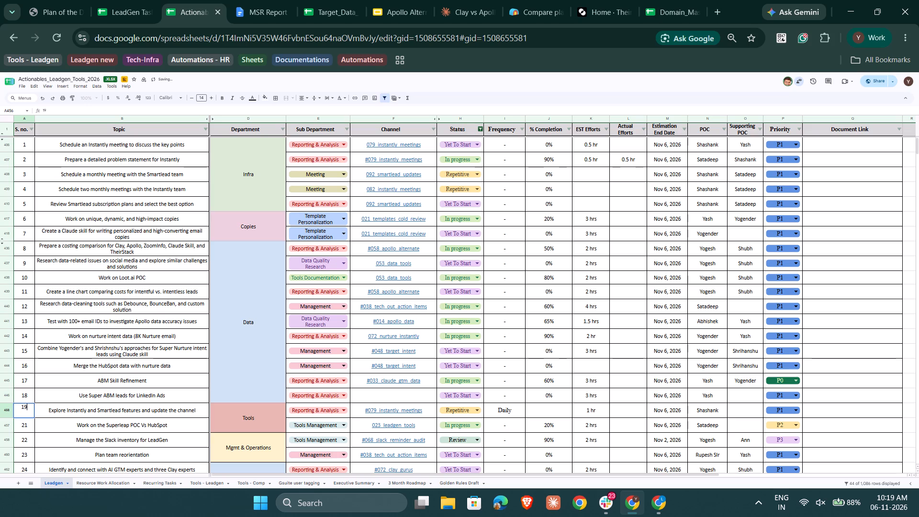
key("Return")
type("20")
key("Return")
type("21")
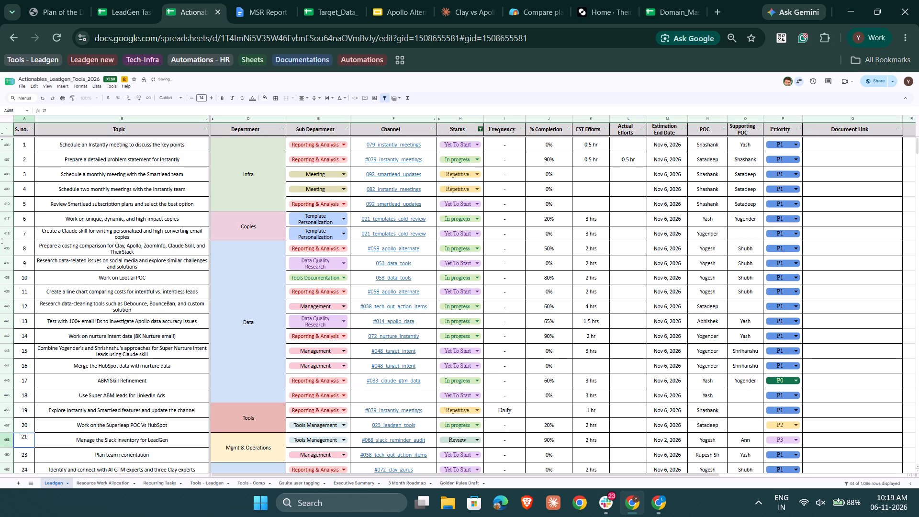
key("Return")
type("22")
key("Return")
Renumber the two Strategy tasks, Identify and connect with AI GTM experts and Connect with 100 GTM agencies, as 23 and 24.
type("23")
key("Return")
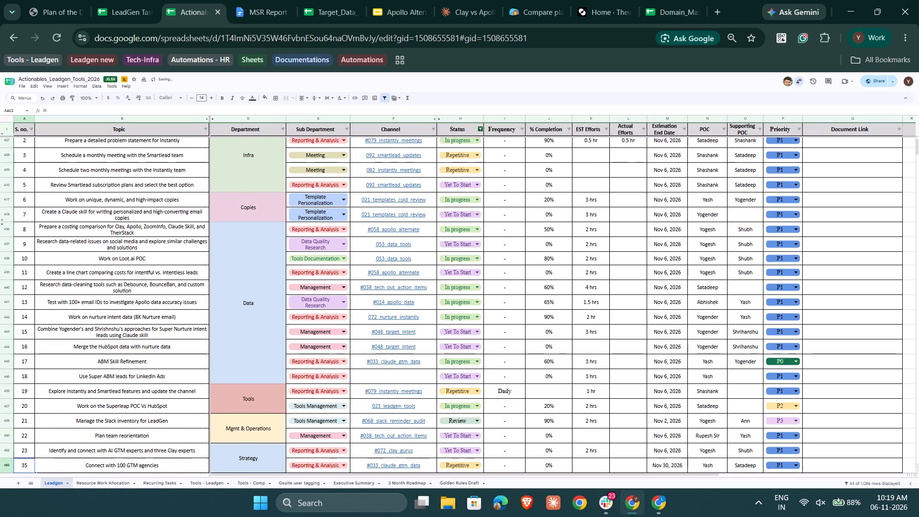
scroll(13, 330, "down", 2)
type("24")
key("Return")
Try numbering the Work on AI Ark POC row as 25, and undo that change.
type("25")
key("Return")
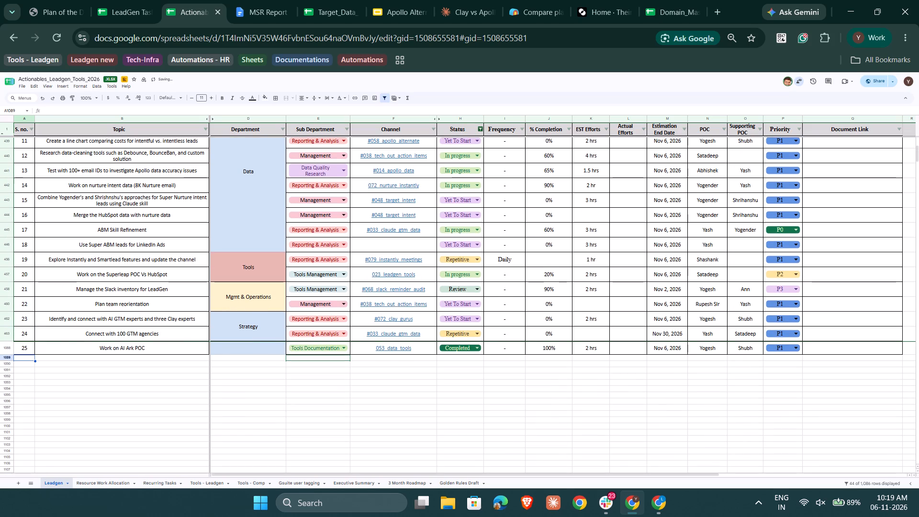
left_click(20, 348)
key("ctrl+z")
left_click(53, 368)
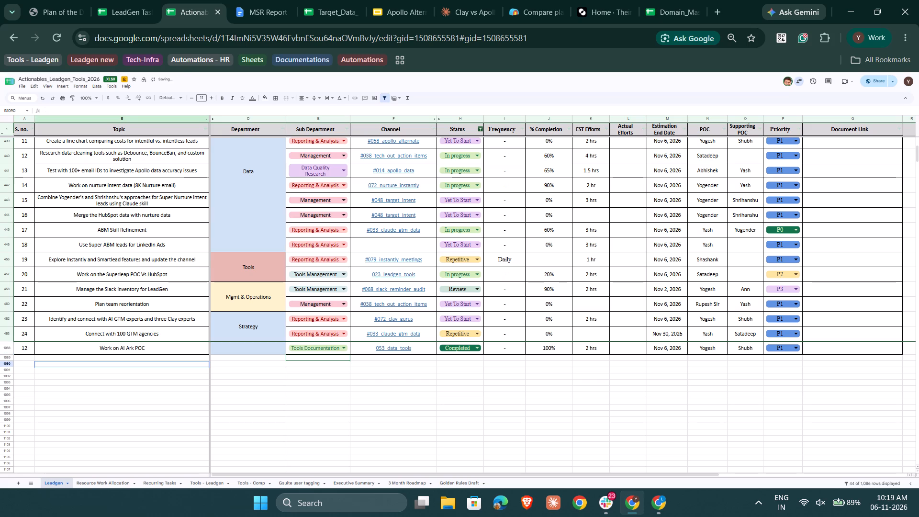
Hide the completed Work on AI Ark POC row at the end of the task list.
left_click(0, 348)
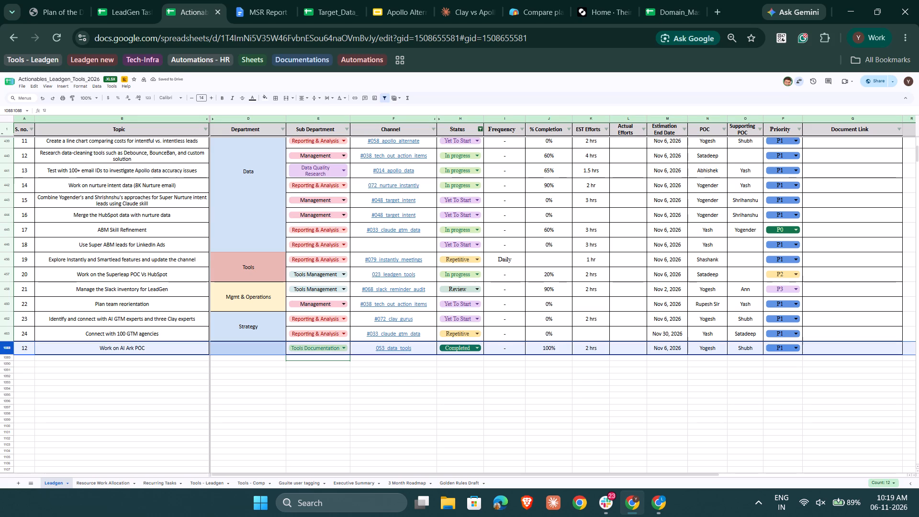
right_click(0, 348)
left_click(25, 276)
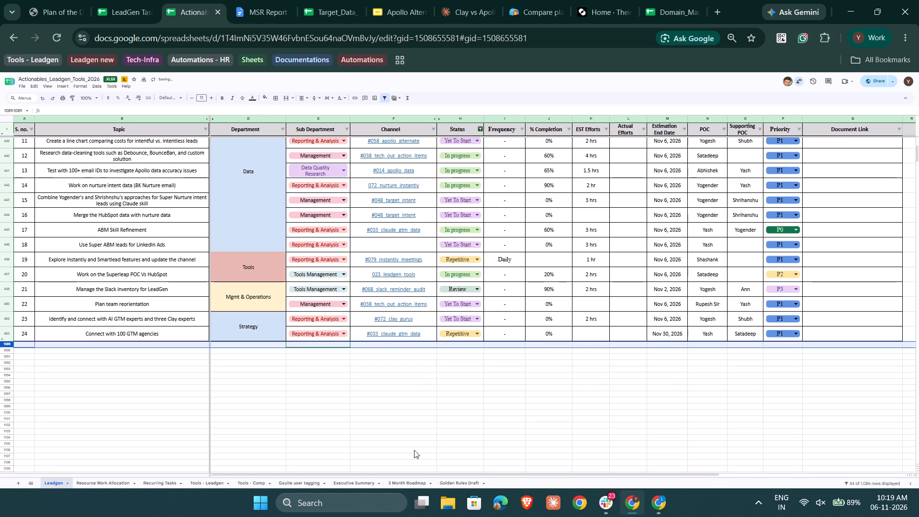
left_click(414, 450)
Examine the Leadgen task list from 1 to 24, checking its numbering, department grouping, statuses and dates.
scroll(414, 450, "up", 1)
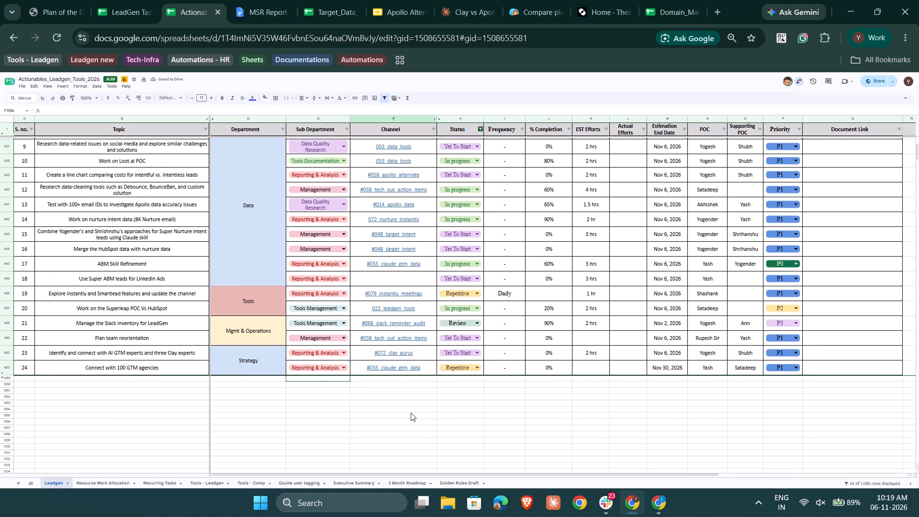
scroll(411, 413, "up", 2)
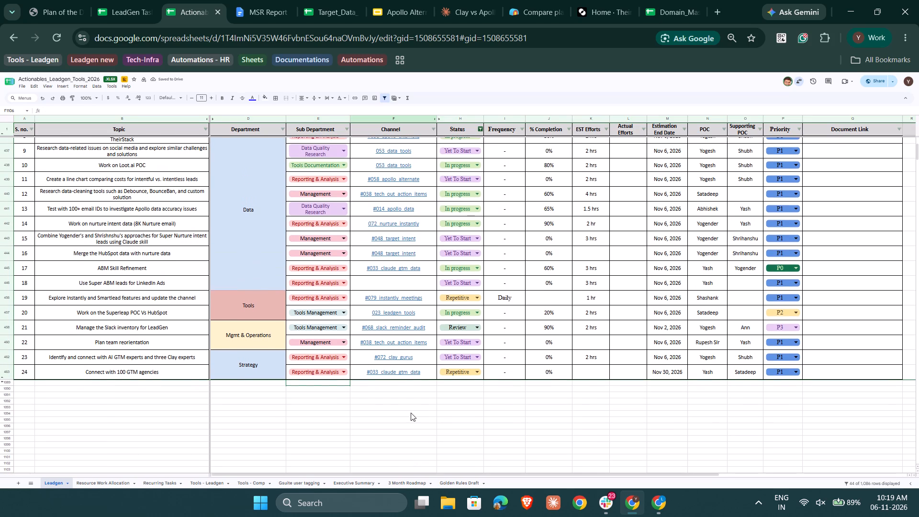
scroll(411, 413, "up", 2)
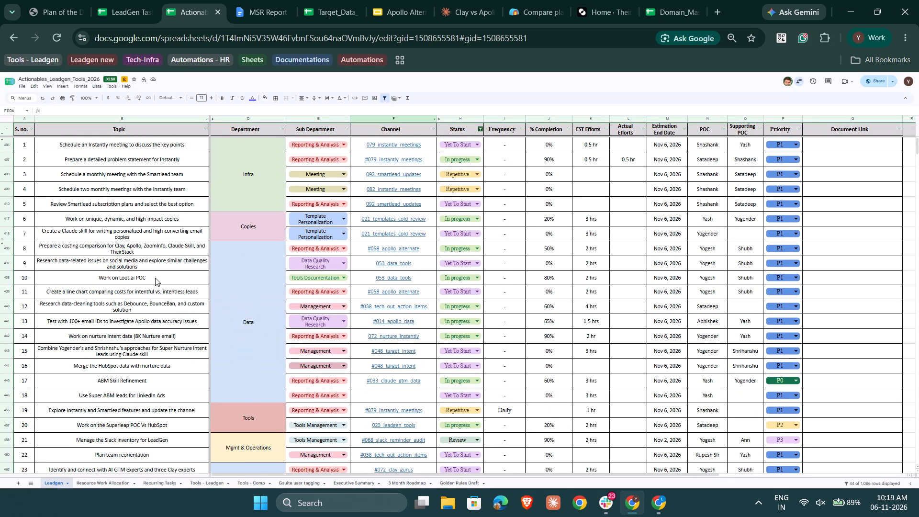
scroll(155, 278, "down", 1)
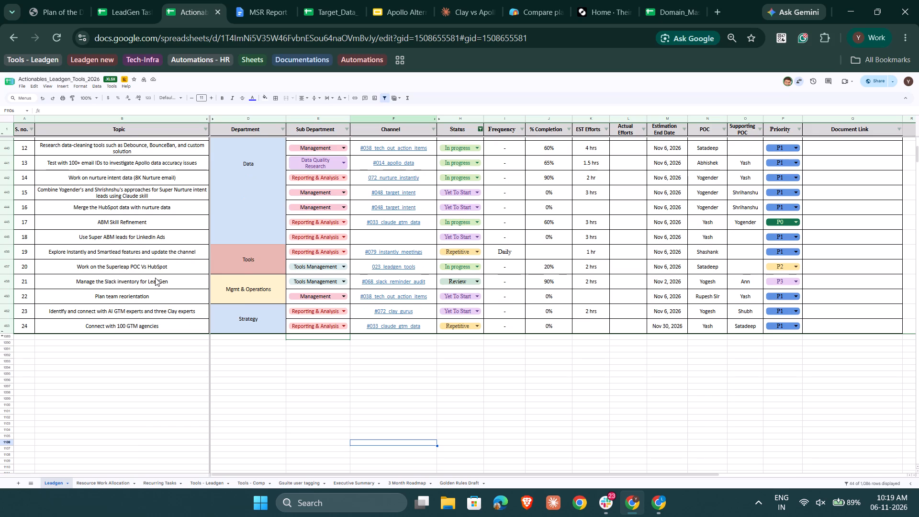
scroll(155, 278, "down", 1)
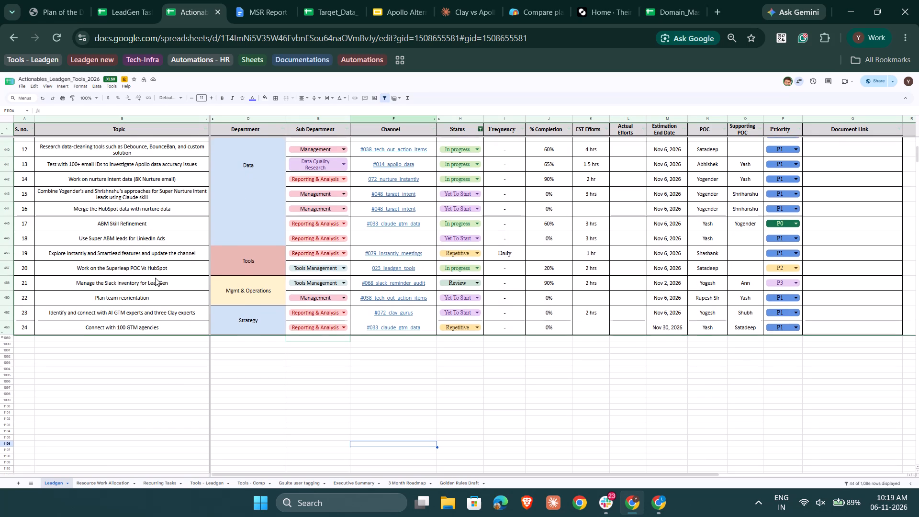
scroll(155, 278, "down", 1)
scroll(378, 282, "up", 1)
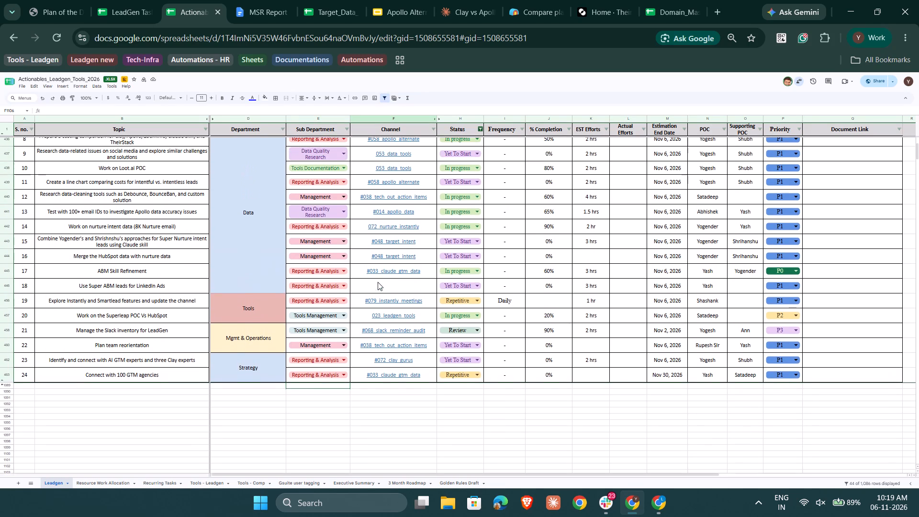
scroll(378, 282, "up", 1)
scroll(500, 313, "up", 1)
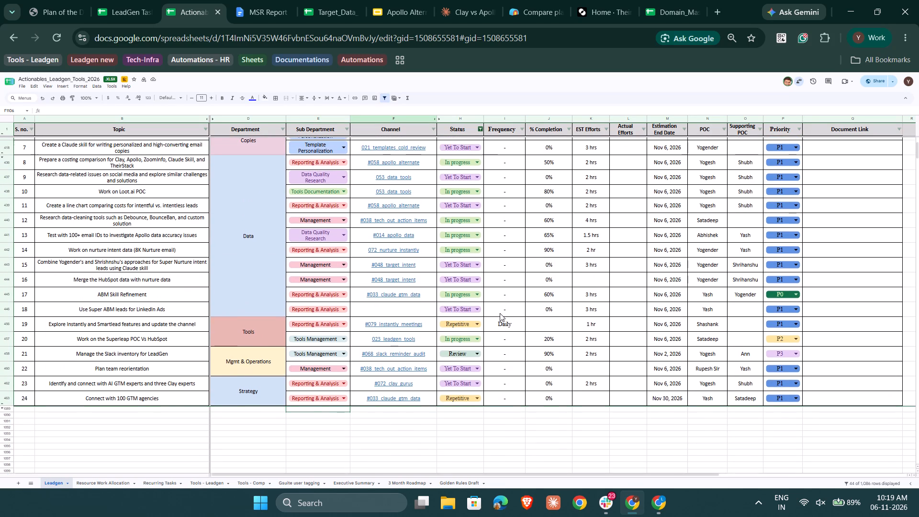
scroll(500, 313, "up", 1)
scroll(660, 285, "up", 1)
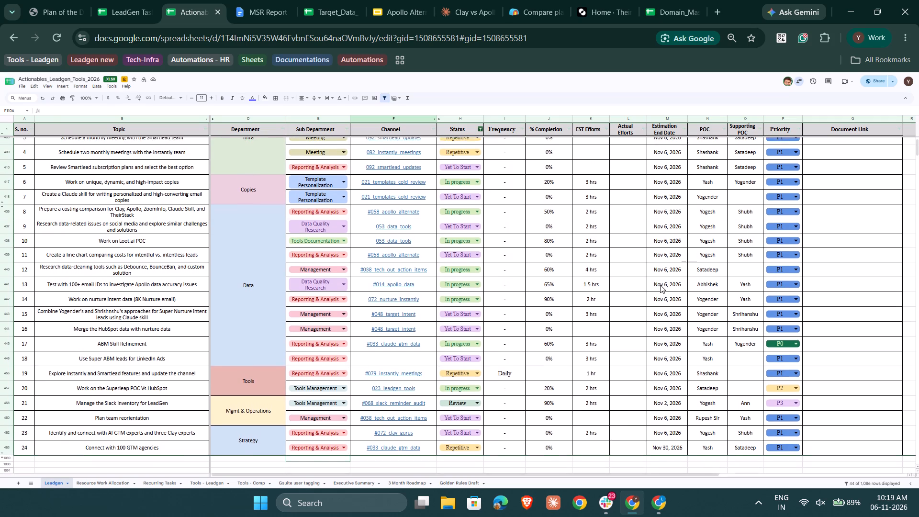
scroll(660, 285, "up", 1)
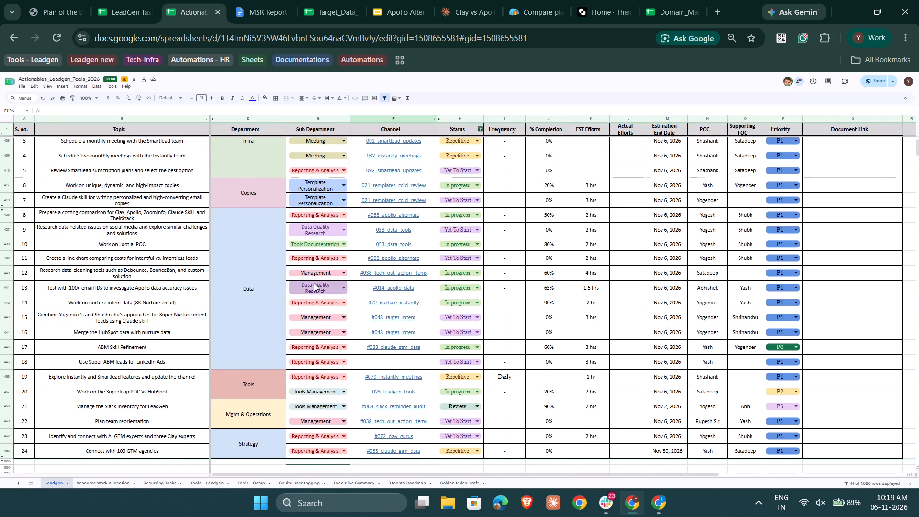
scroll(492, 202, "up", 2)
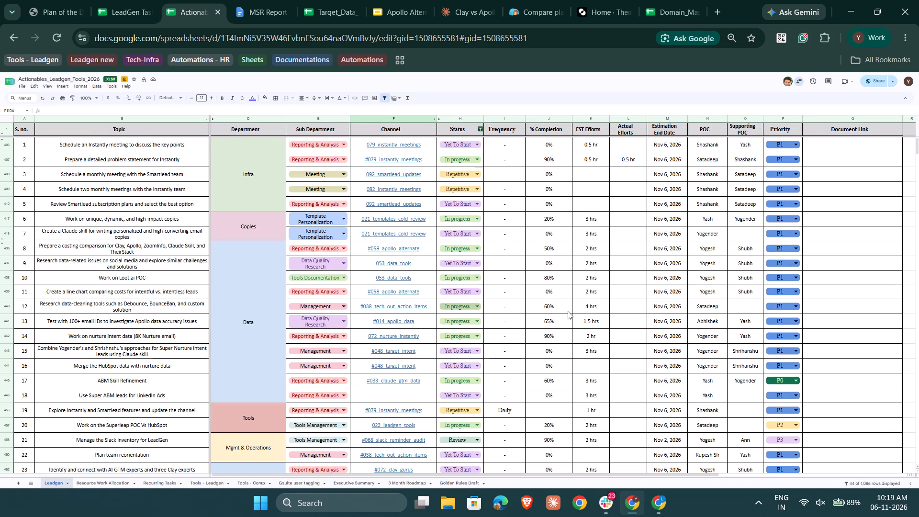
Capture a screen snip of the whole Leadgen task table, from the header row through task 24 and from S. no. to Priority.
key("ctrl+minus")
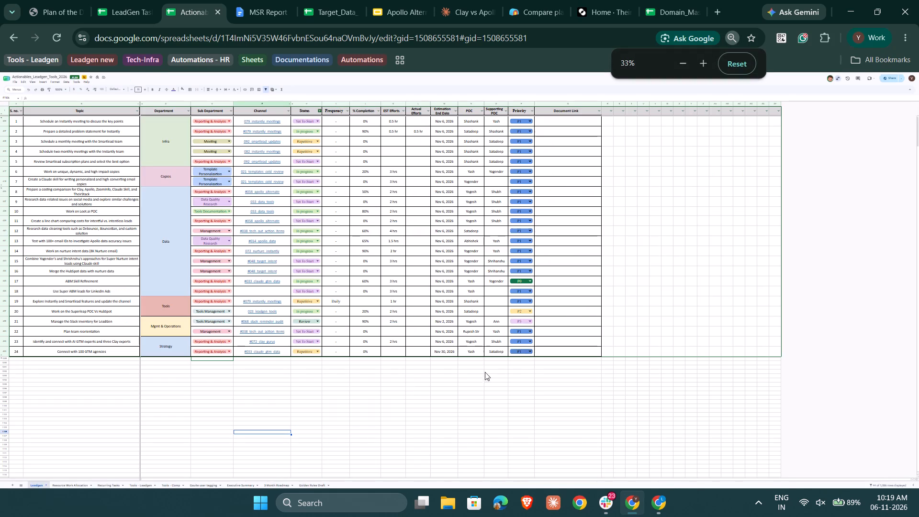
key("ctrl+equal")
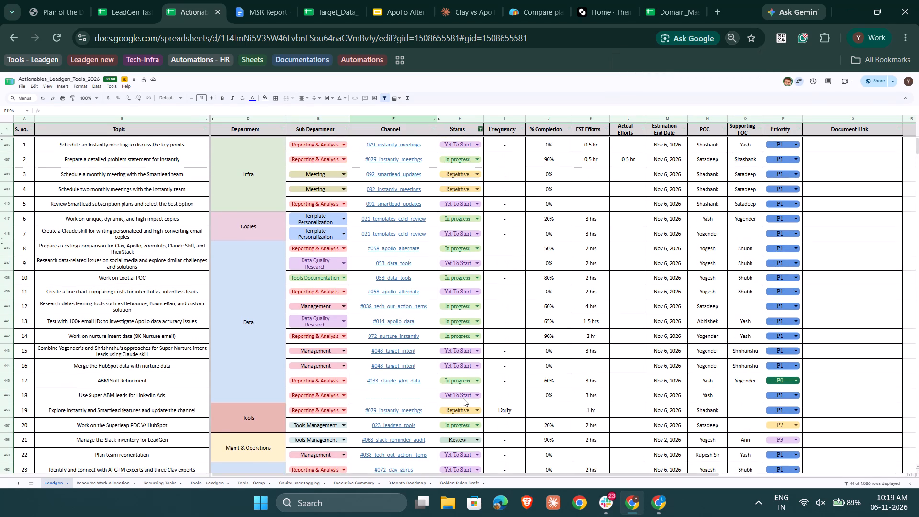
key("ctrl+minus")
left_click(397, 408)
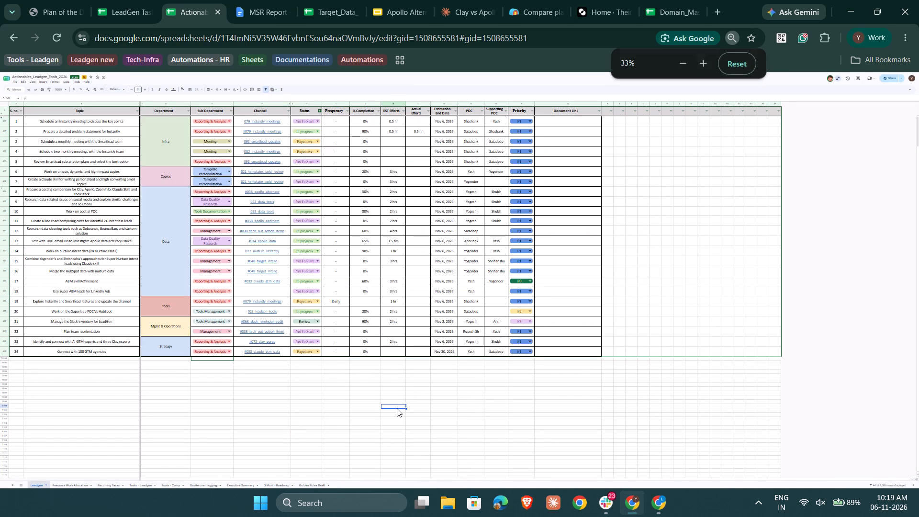
key("shift+super+s")
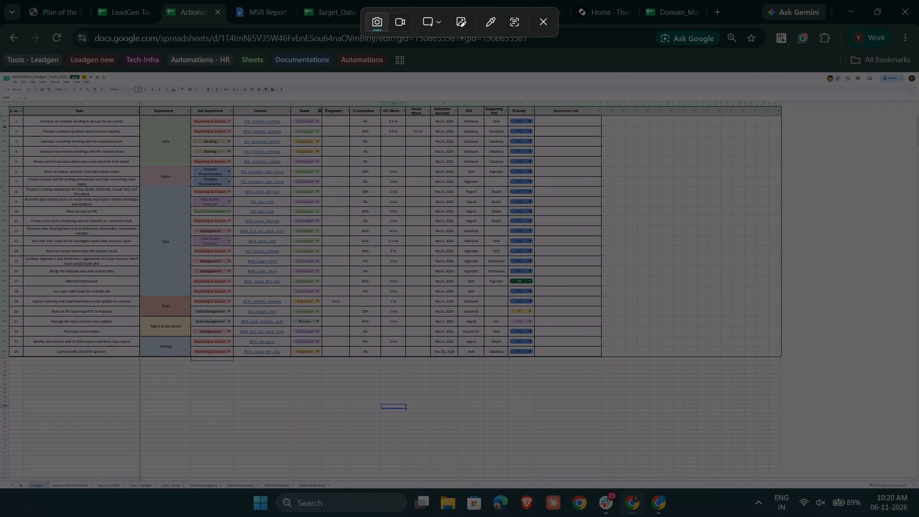
left_click_drag(8, 104, 572, 338)
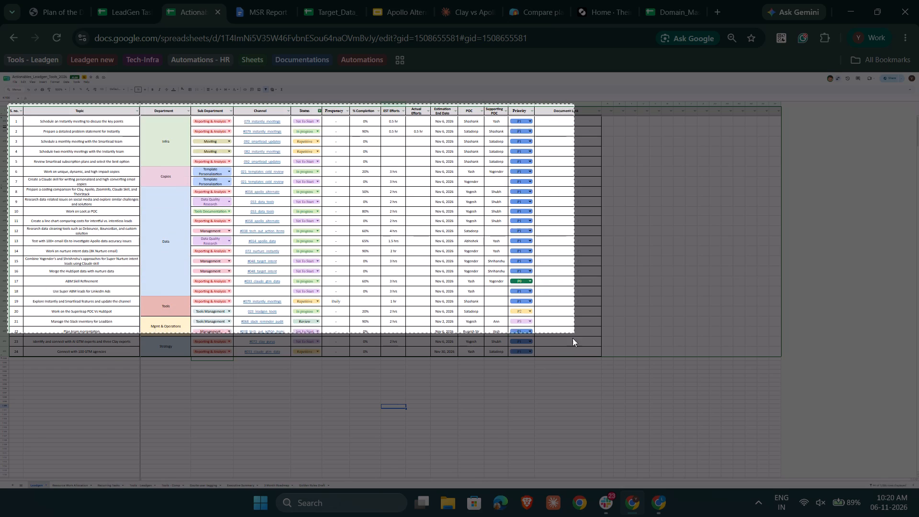
left_click_drag(572, 338, 537, 361)
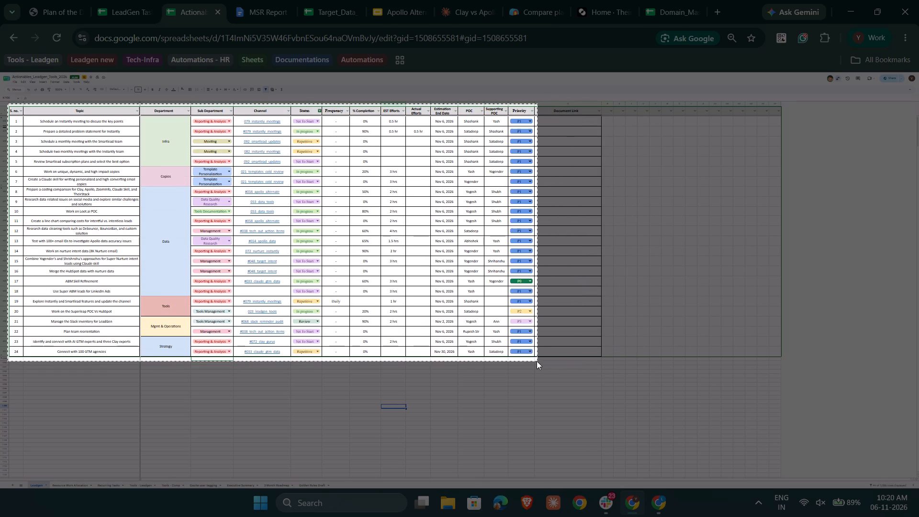
left_click_drag(537, 361, 598, 357)
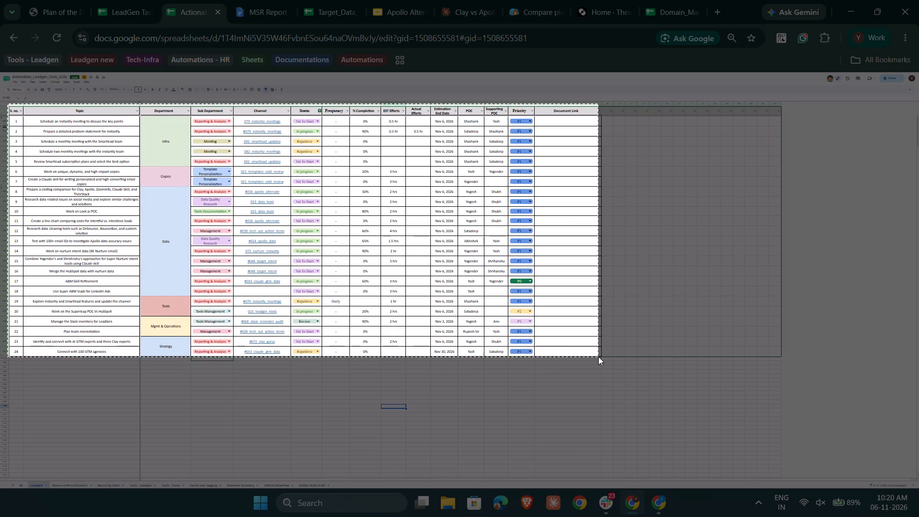
left_click_drag(598, 357, 534, 358)
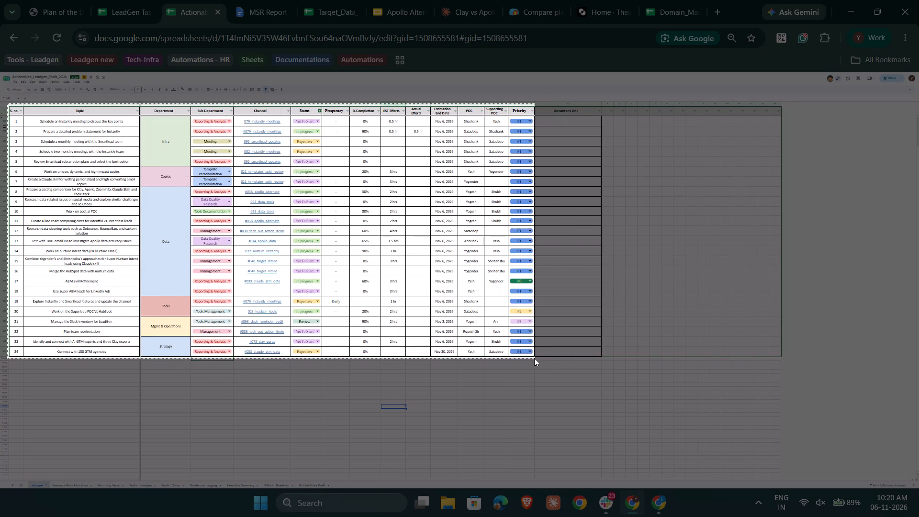
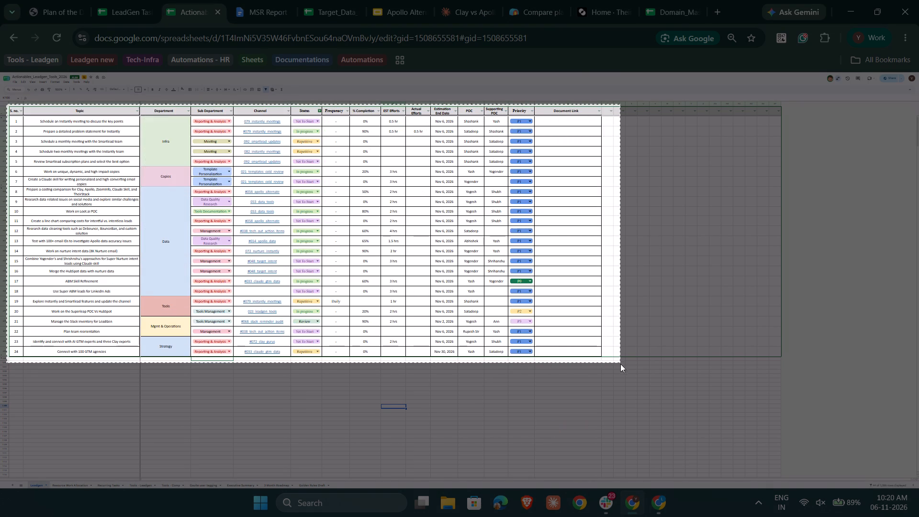
Capture a screen snip of the Leadgen task table from S. no. through the Document Link column, ending just below task 24.
left_click_drag(620, 364, 605, 361)
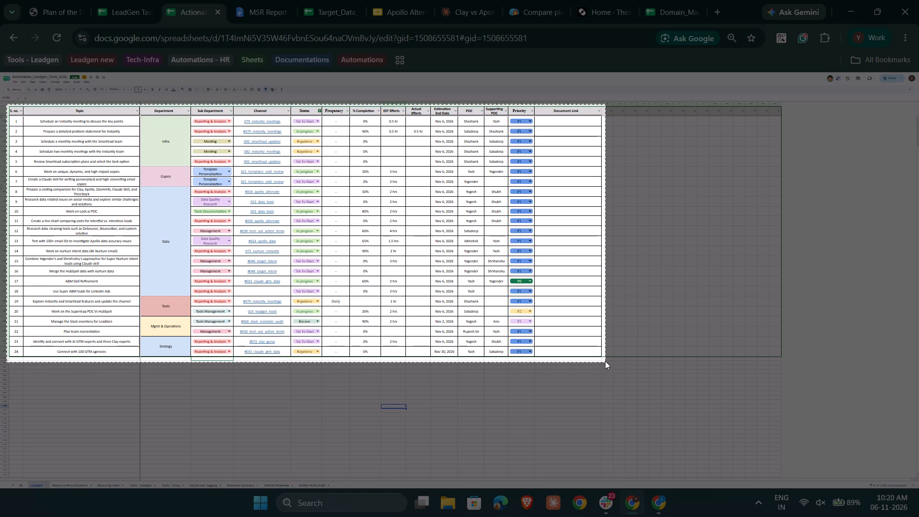
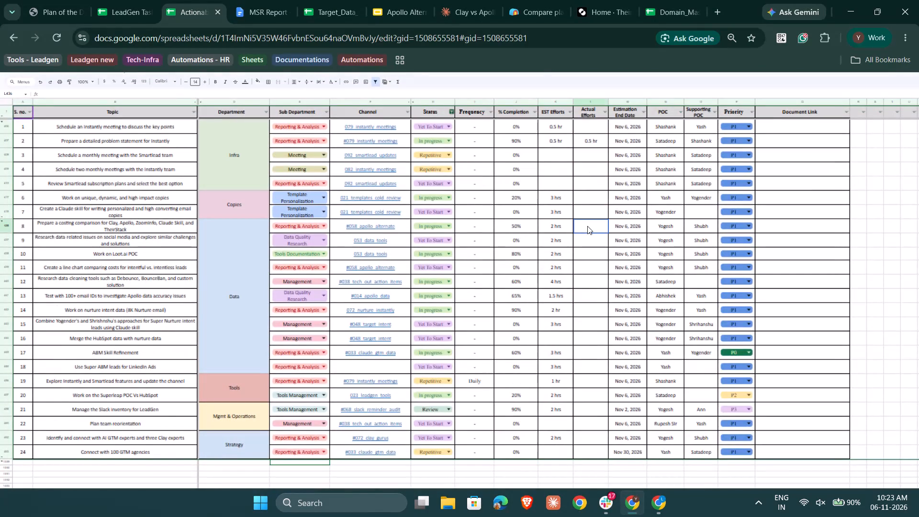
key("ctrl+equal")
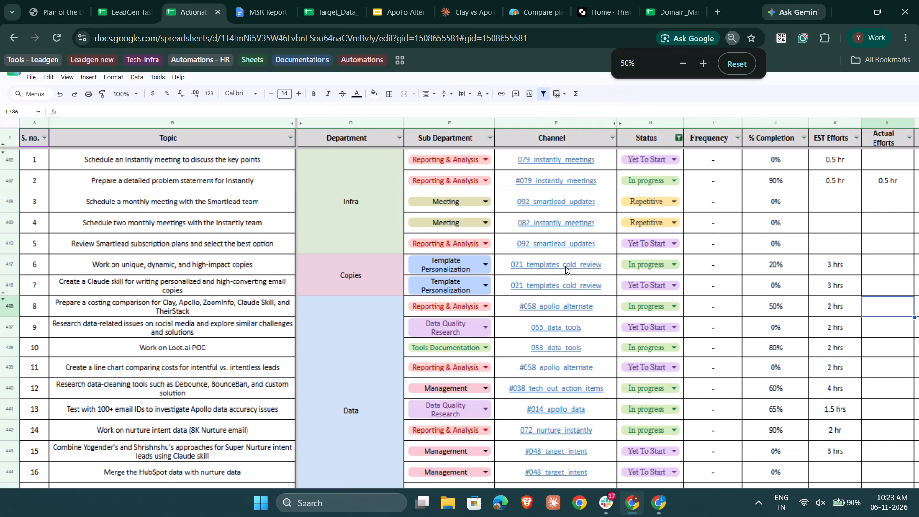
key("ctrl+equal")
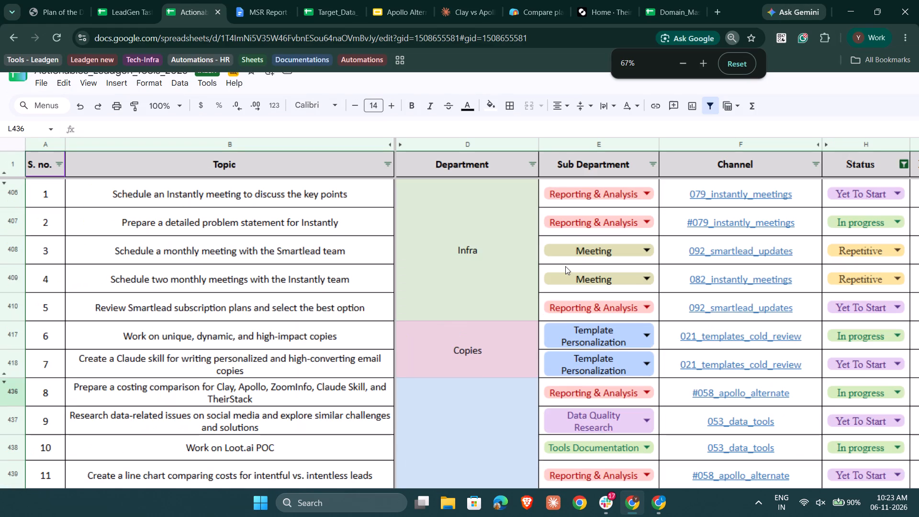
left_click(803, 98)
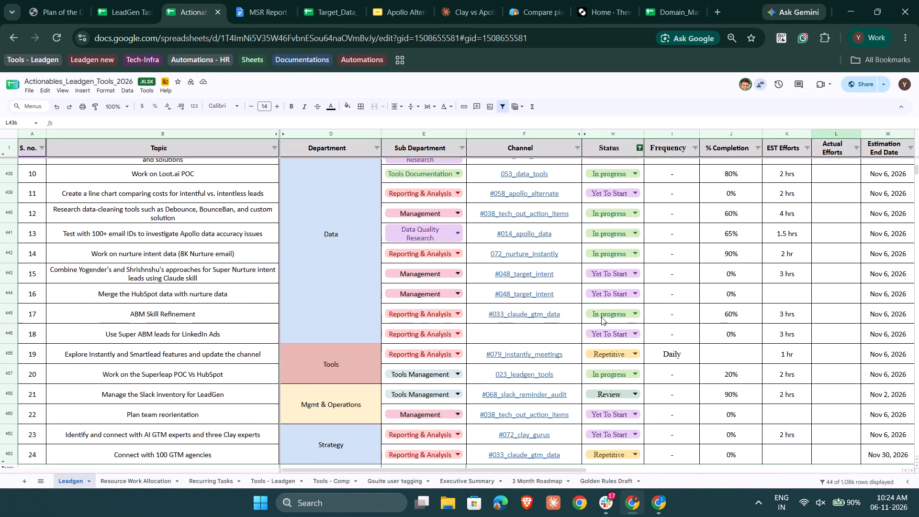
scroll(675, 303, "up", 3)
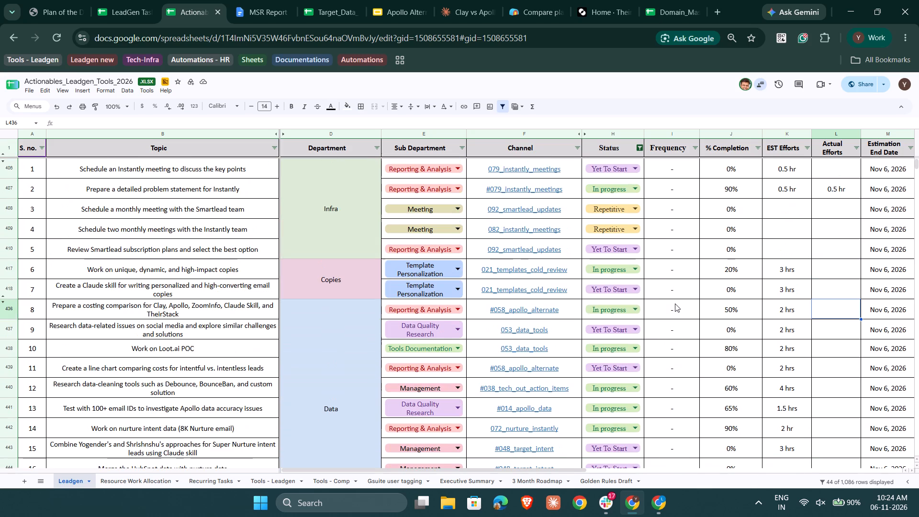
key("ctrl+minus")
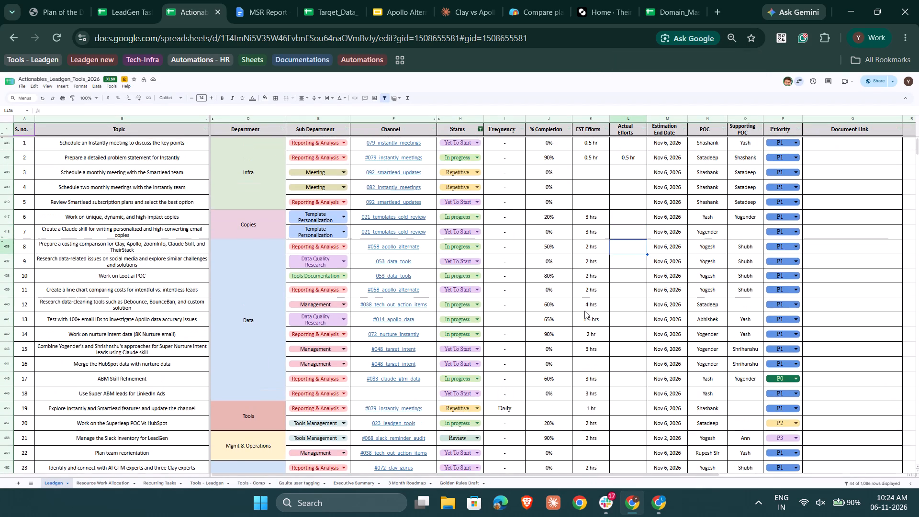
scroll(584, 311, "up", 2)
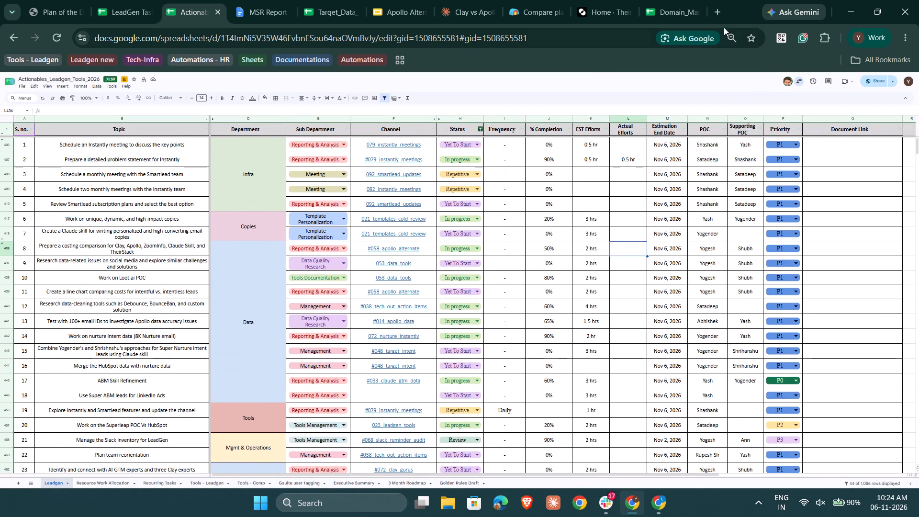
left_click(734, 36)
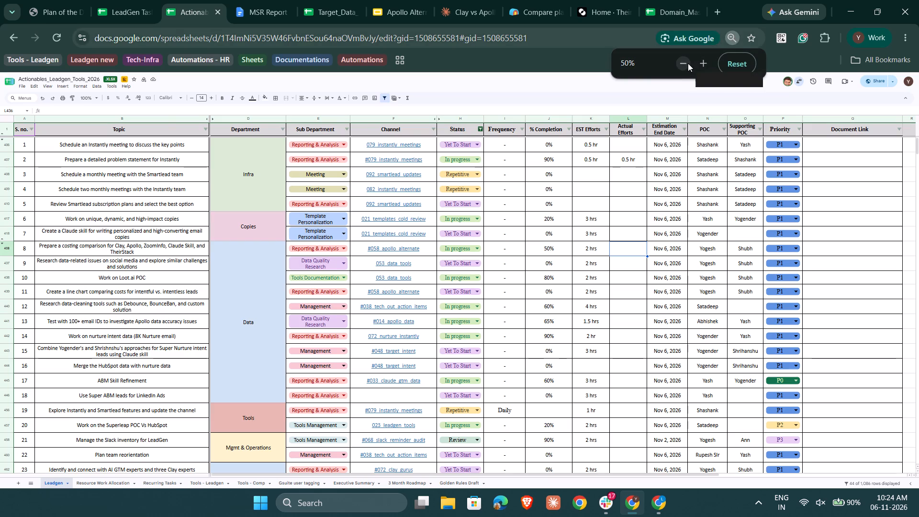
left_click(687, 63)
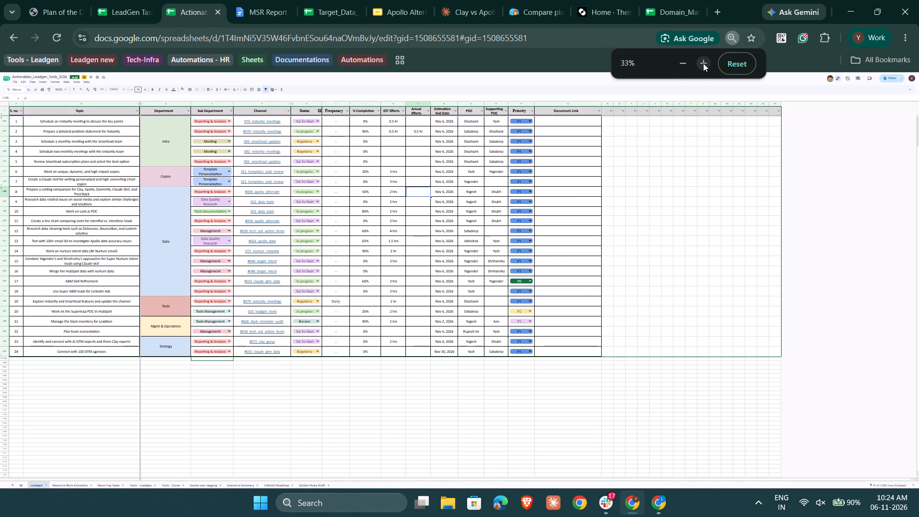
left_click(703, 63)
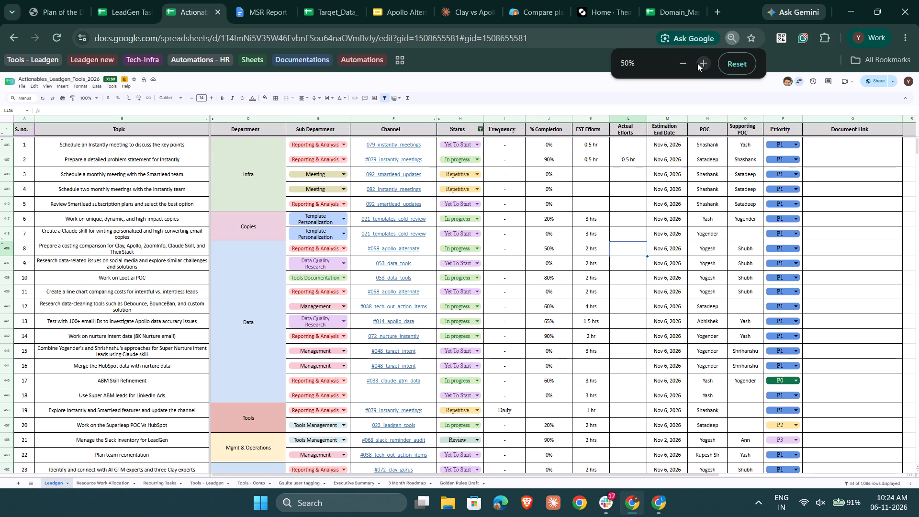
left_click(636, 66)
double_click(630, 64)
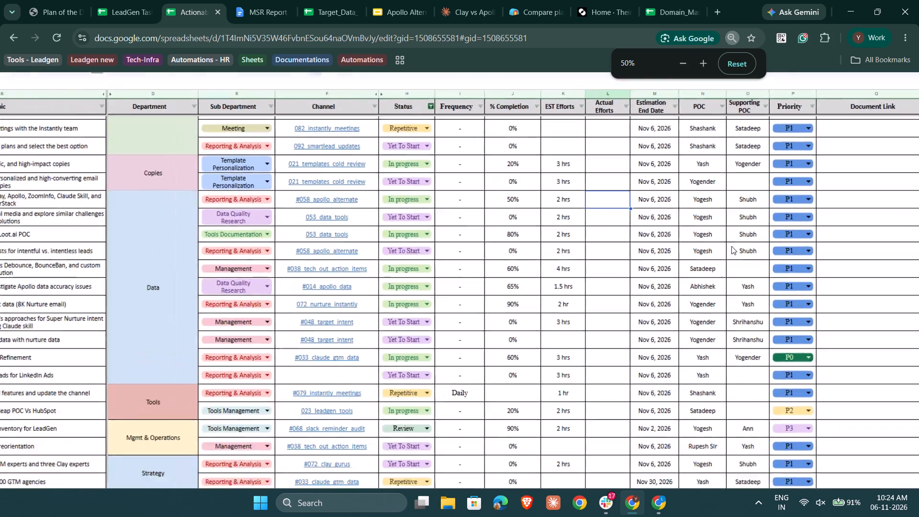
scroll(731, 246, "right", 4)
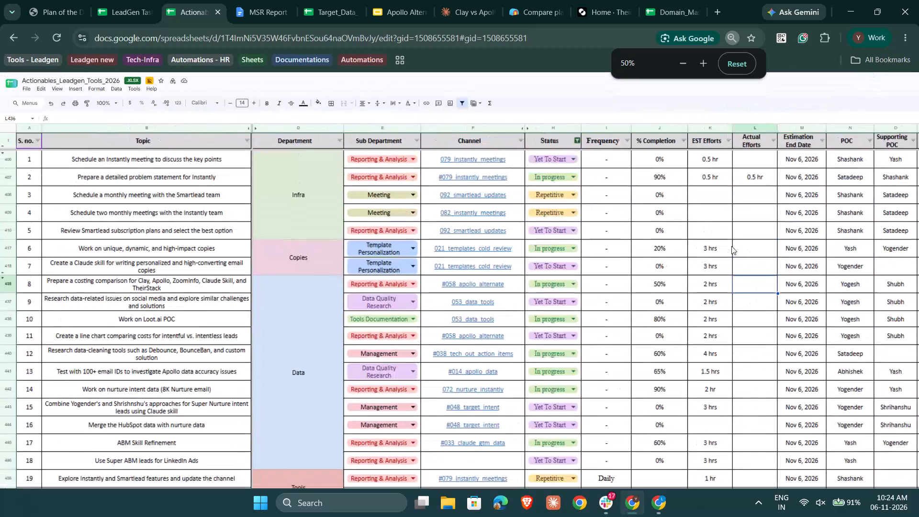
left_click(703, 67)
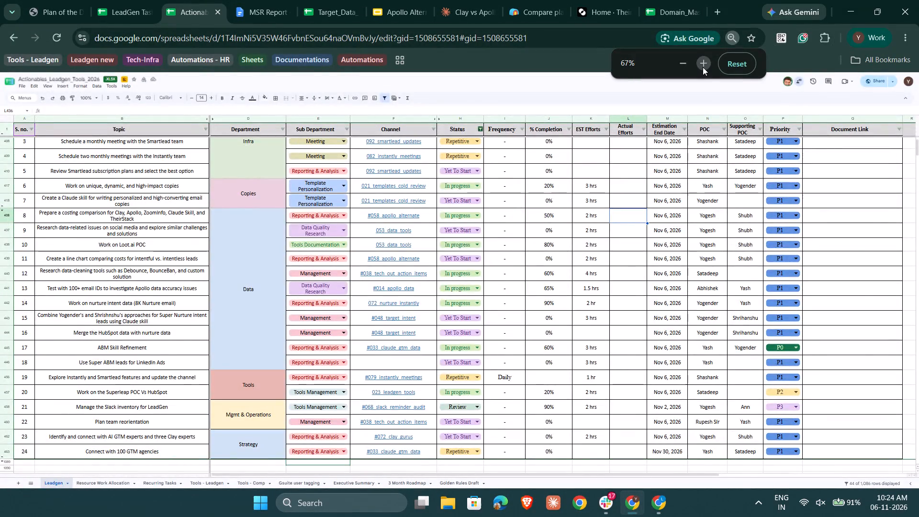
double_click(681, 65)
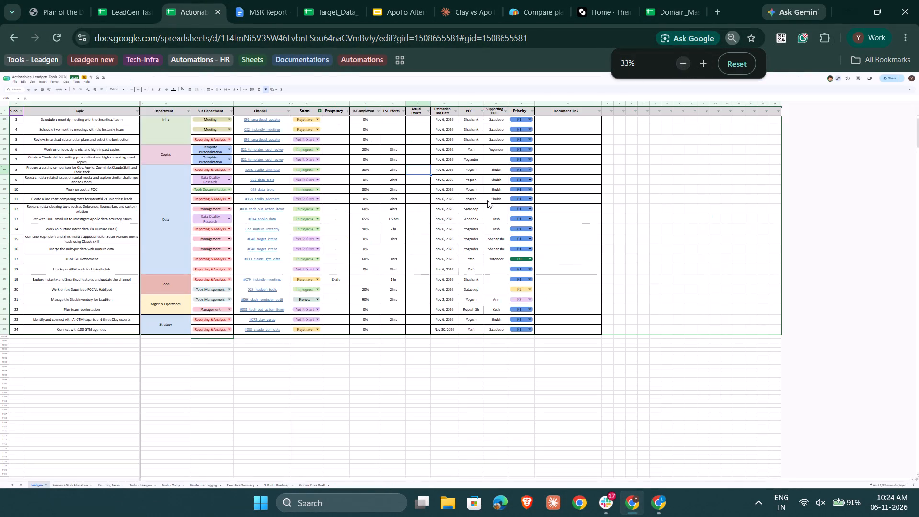
Capture another screen snip of the Leadgen task table, from S. no. through the Document Link column and from the header row to task 24.
scroll(382, 274, "right", 4)
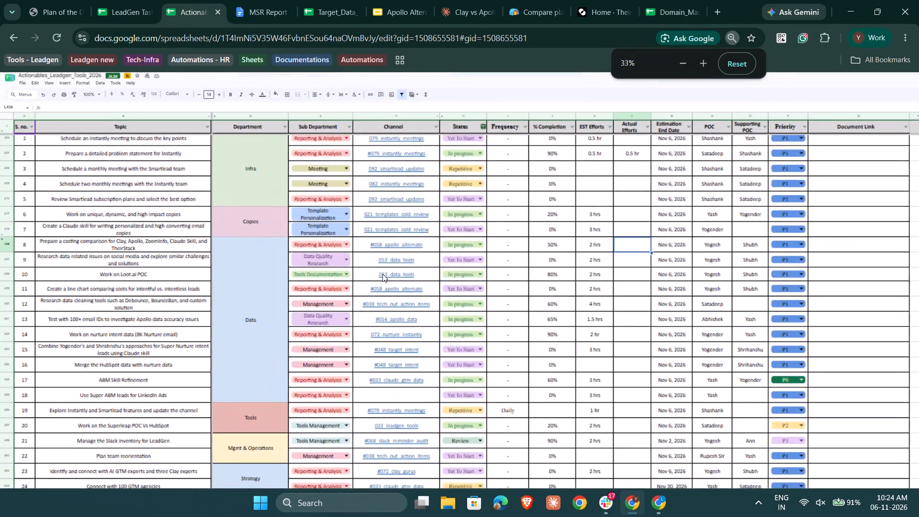
scroll(382, 274, "up", 1)
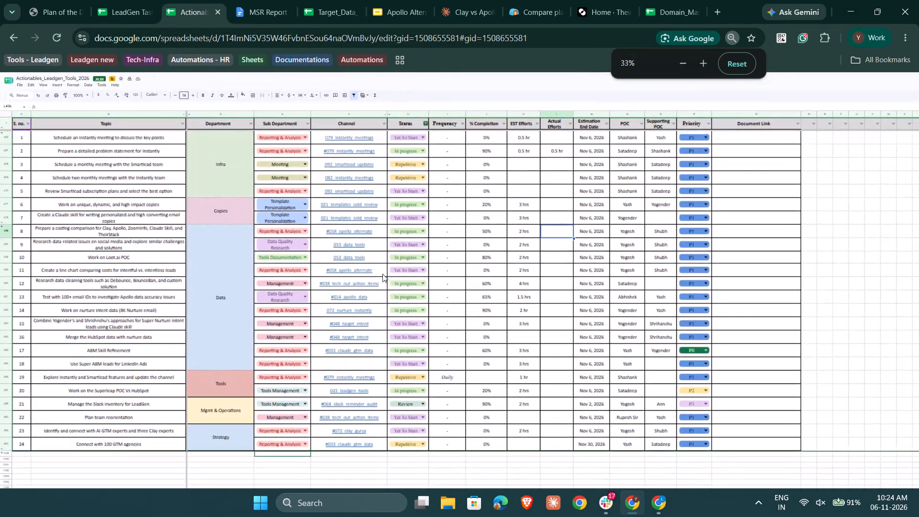
scroll(382, 274, "up", 1)
left_click(131, 286)
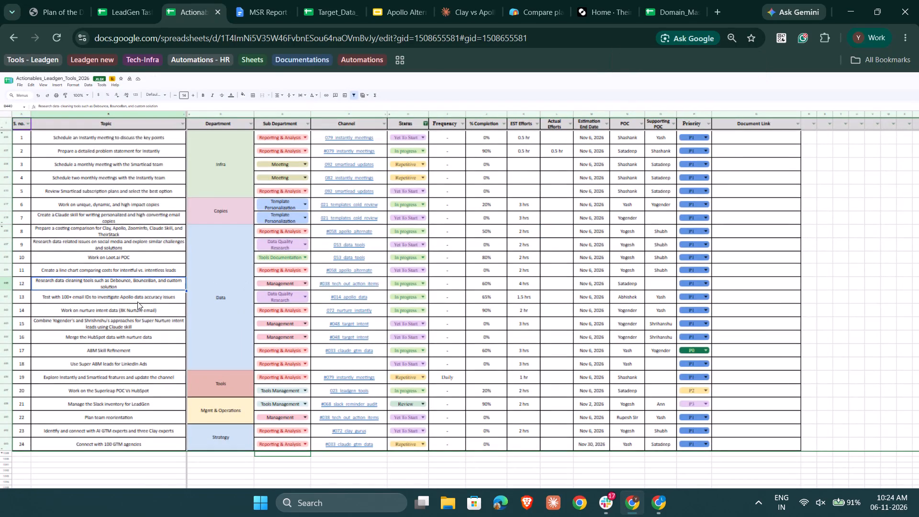
left_click(137, 302)
left_click_drag(107, 192, 113, 326)
left_click(162, 328)
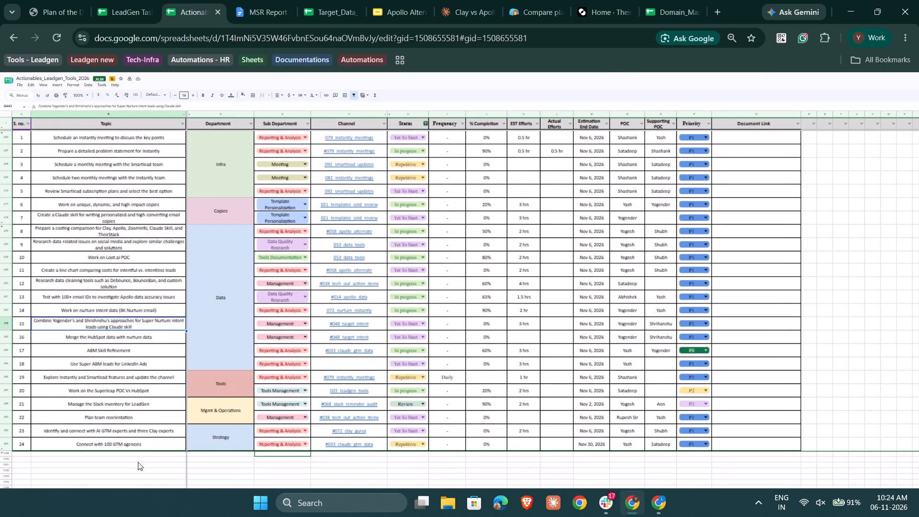
scroll(138, 462, "right", 1)
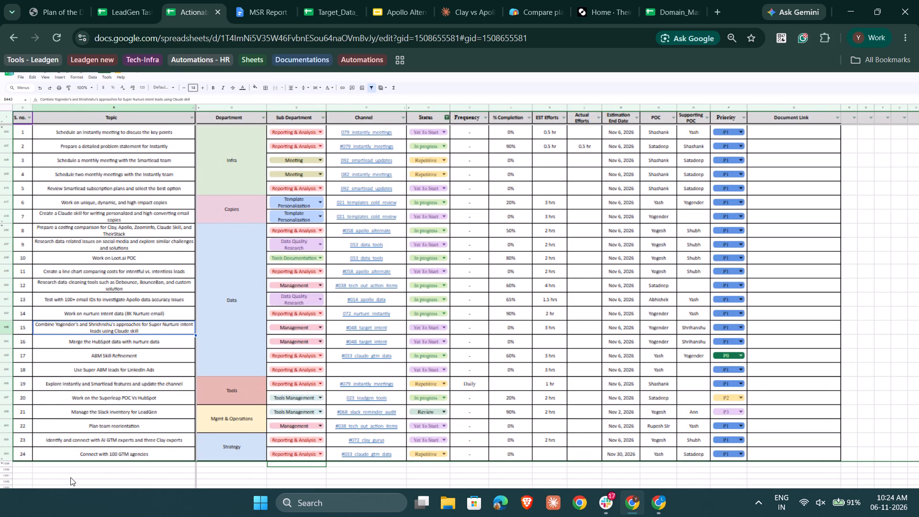
scroll(70, 477, "up", 1)
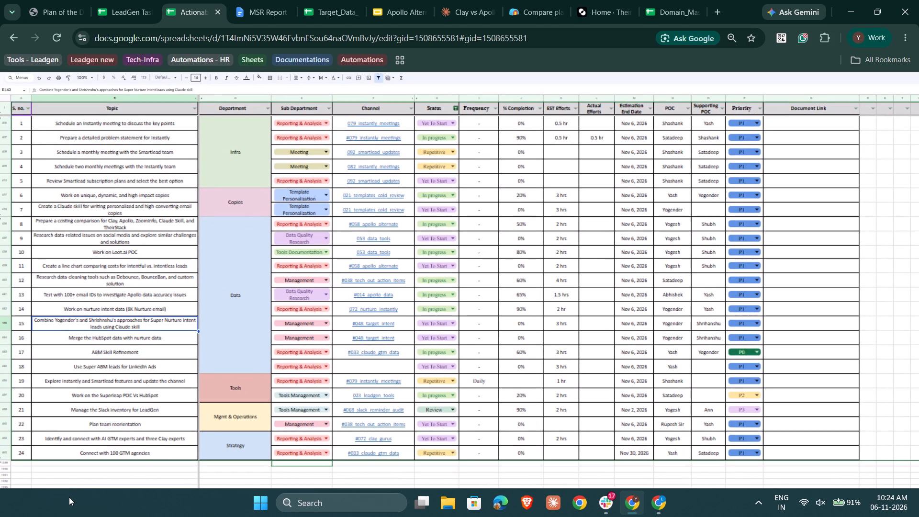
scroll(69, 497, "up", 1)
scroll(95, 489, "up", 1, "ctrl")
key("shift+super+s")
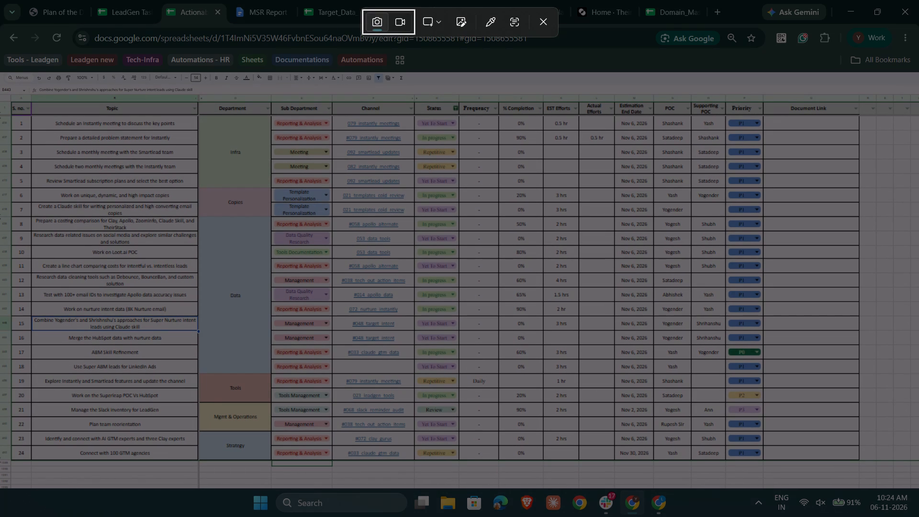
left_click_drag(10, 101, 637, 433)
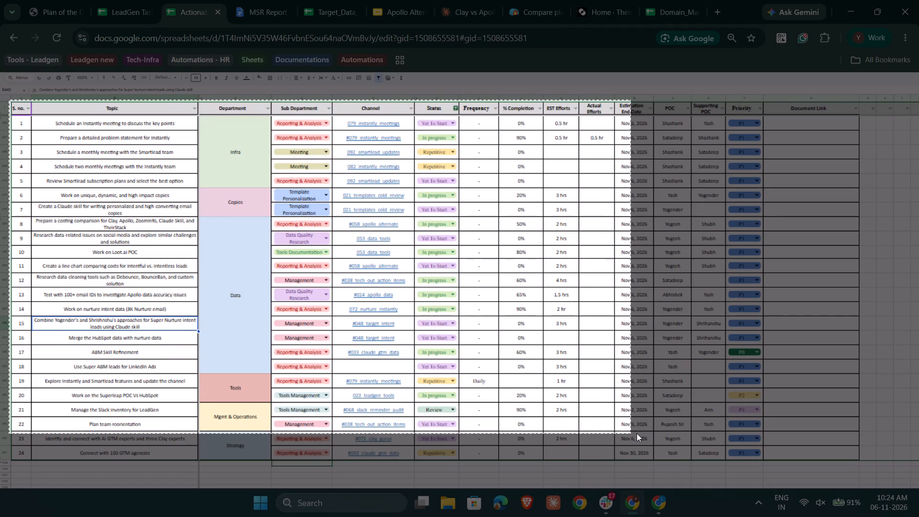
left_click_drag(637, 433, 824, 442)
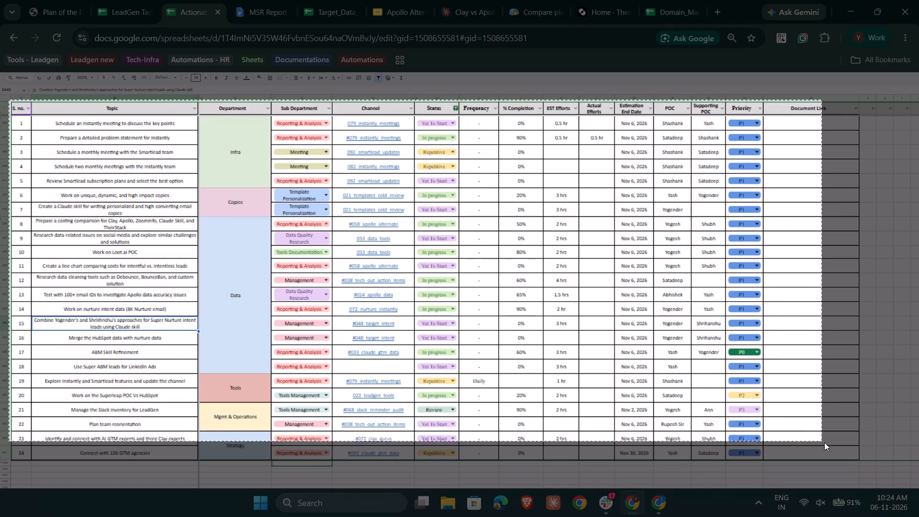
left_click_drag(824, 442, 867, 462)
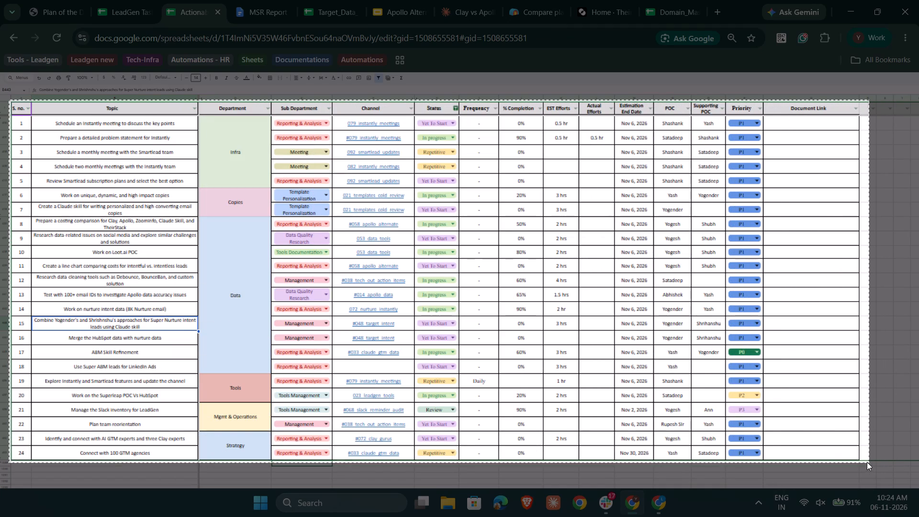
left_click_drag(867, 462, 861, 460)
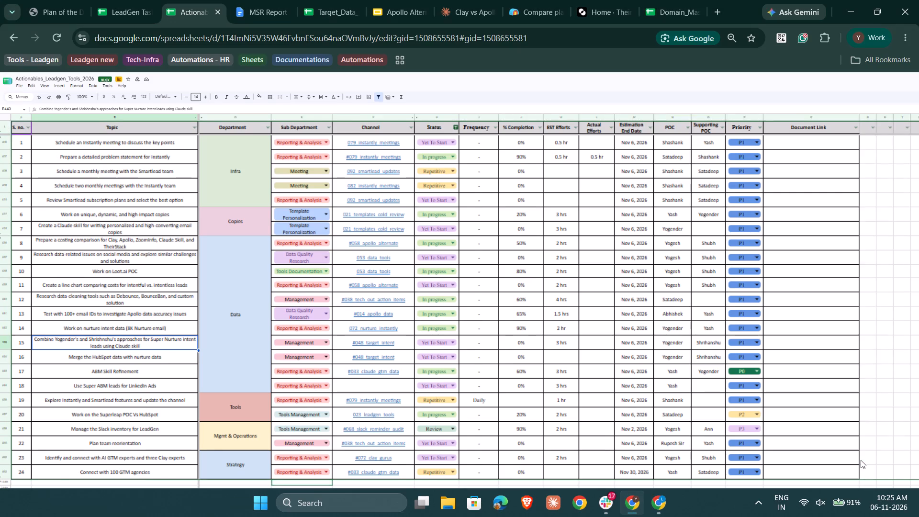
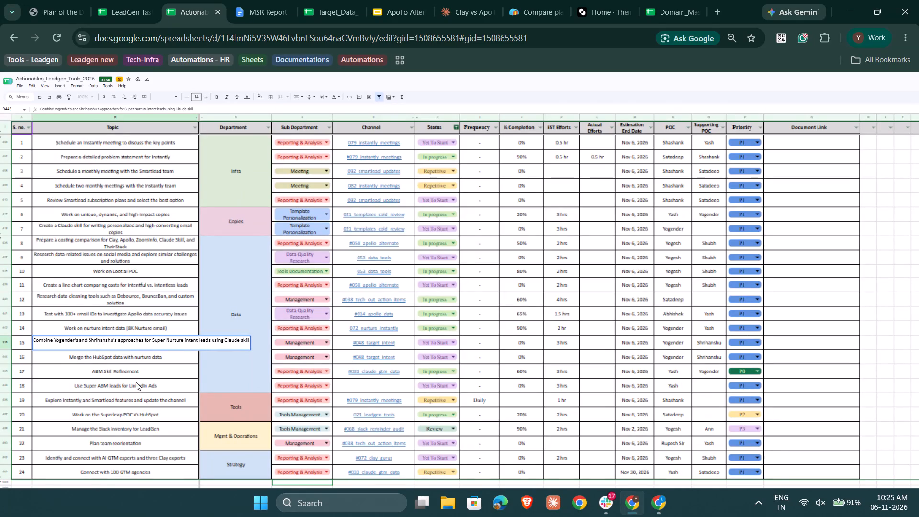
left_click(358, 357)
scroll(512, 342, "down", 2)
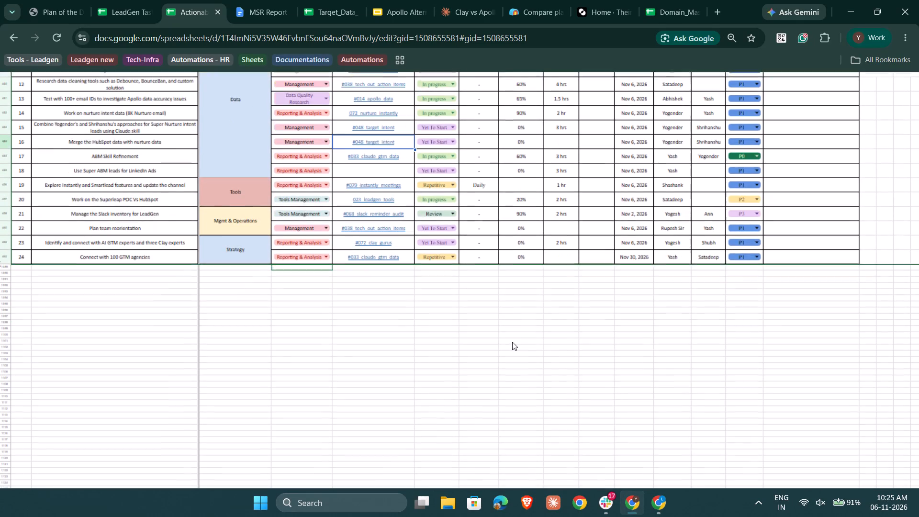
left_click(380, 341)
scroll(380, 341, "up", 2)
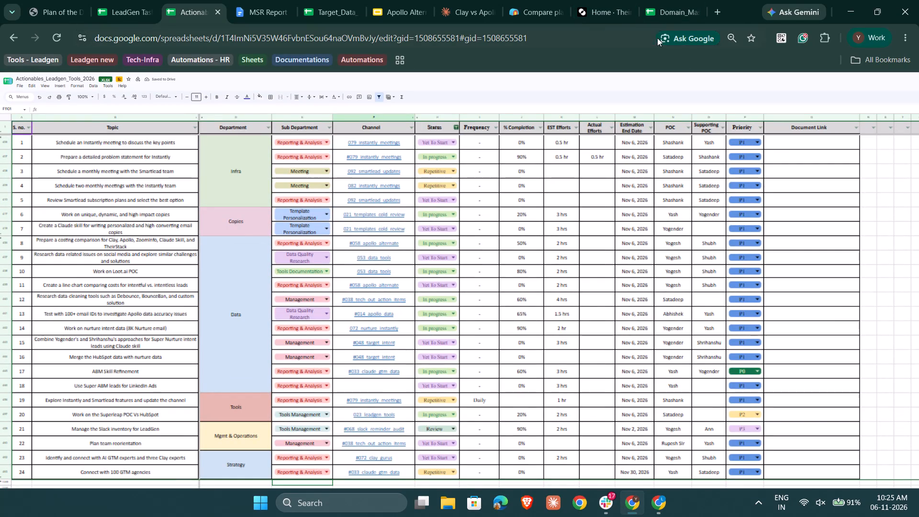
Look over the filtered Leadgen task list at full size and zoomed out, down to task 24.
left_click(724, 34)
left_click(816, 142)
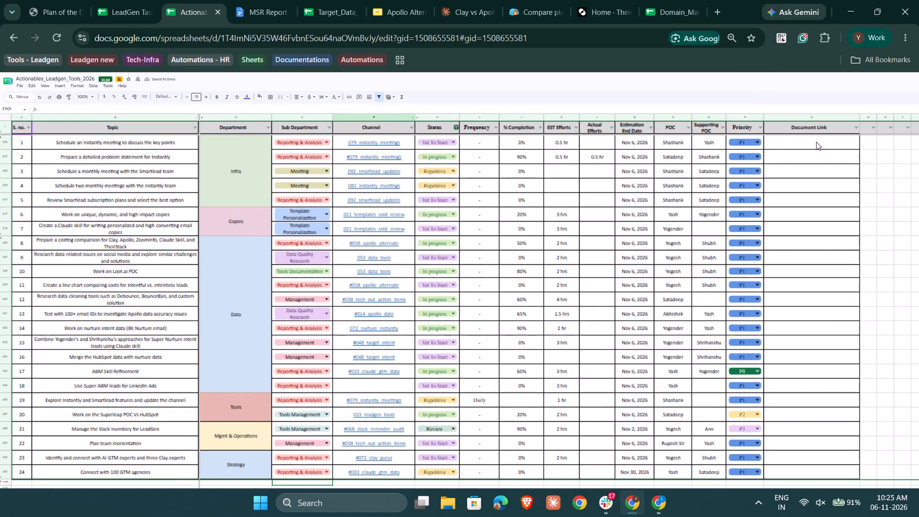
left_click(737, 42)
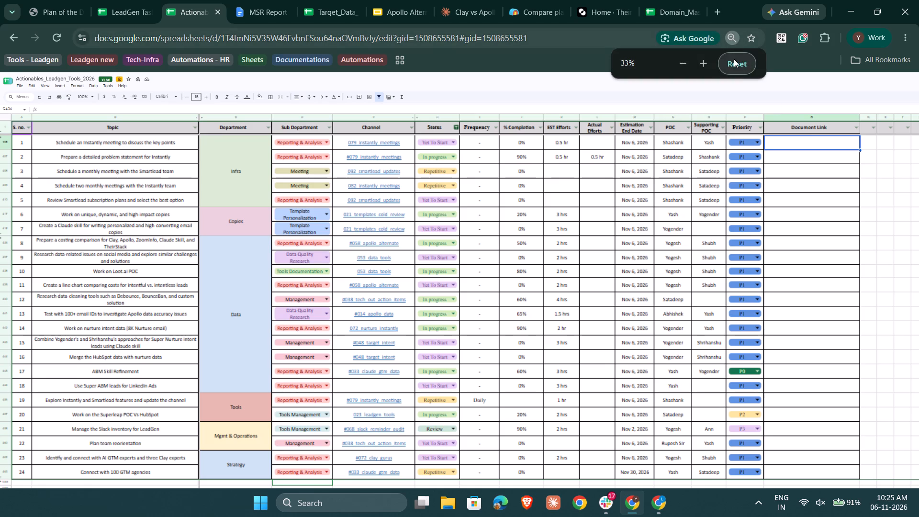
left_click(734, 59)
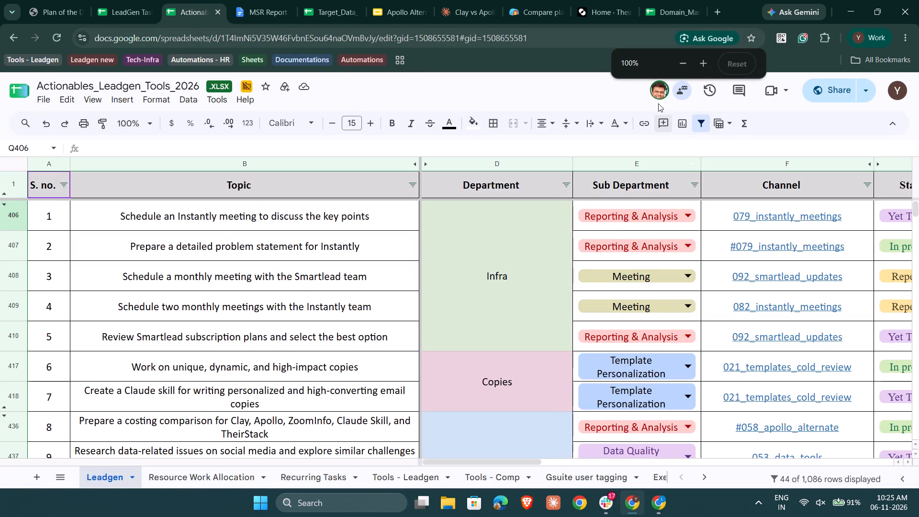
left_click(577, 80)
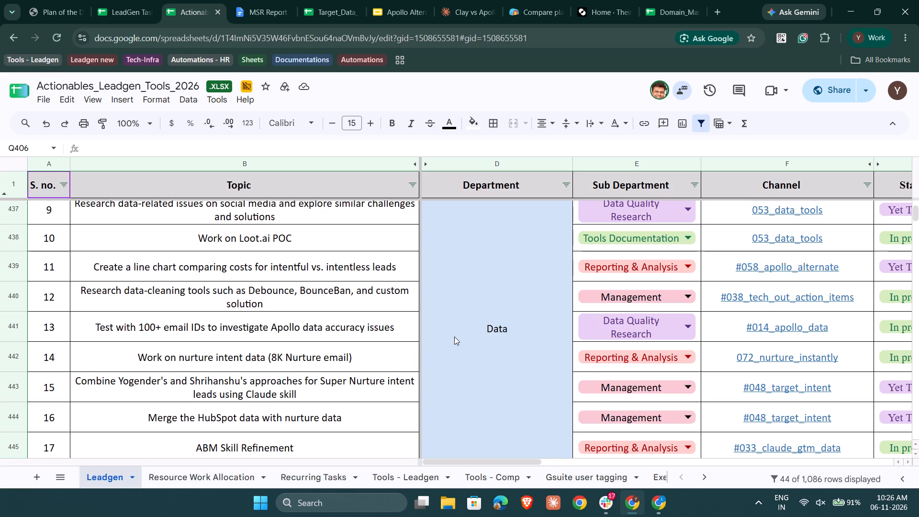
left_click(294, 267)
scroll(294, 267, "down", 3, "ctrl")
scroll(294, 267, "up", 2, "ctrl")
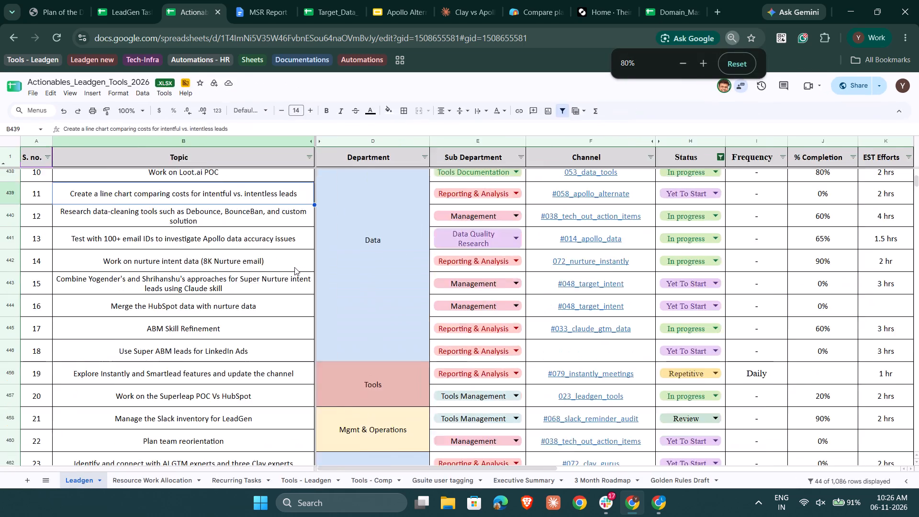
scroll(294, 267, "down", 2, "ctrl")
scroll(237, 288, "up", 2)
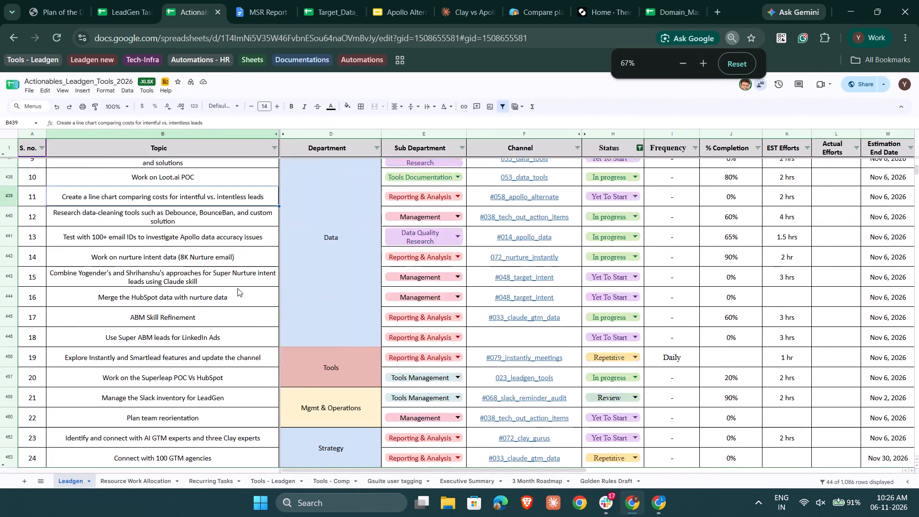
scroll(237, 288, "up", 2)
scroll(237, 288, "down", 1, "ctrl")
scroll(237, 288, "up", 1)
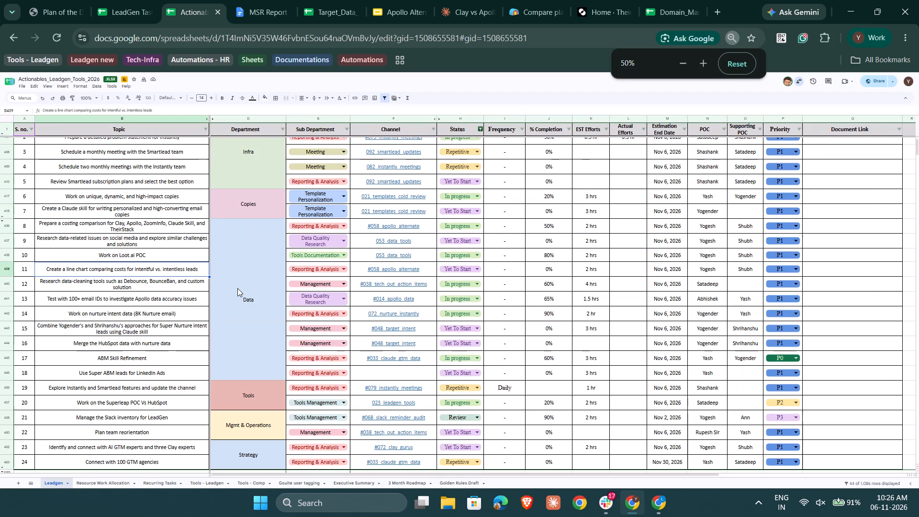
scroll(237, 288, "up", 3)
scroll(237, 288, "down", 1)
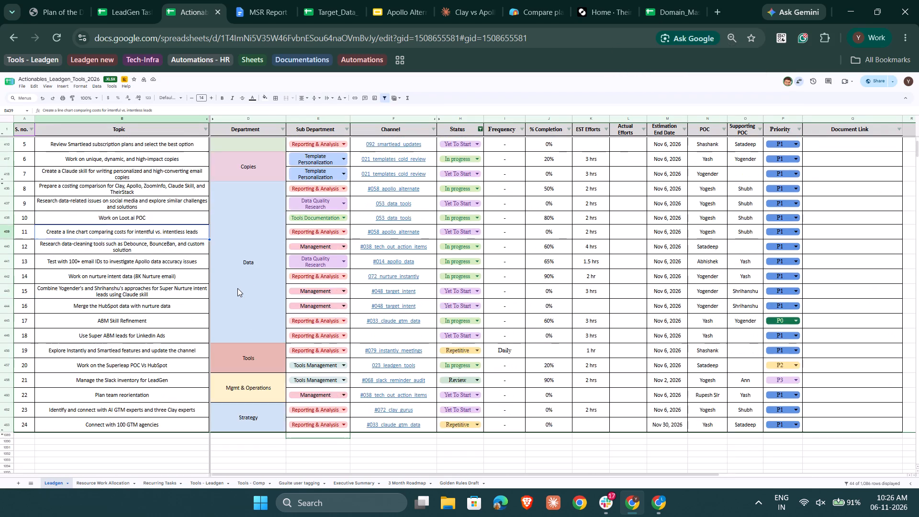
scroll(237, 288, "down", 1)
scroll(237, 288, "up", 3)
scroll(354, 280, "down", 1, "ctrl")
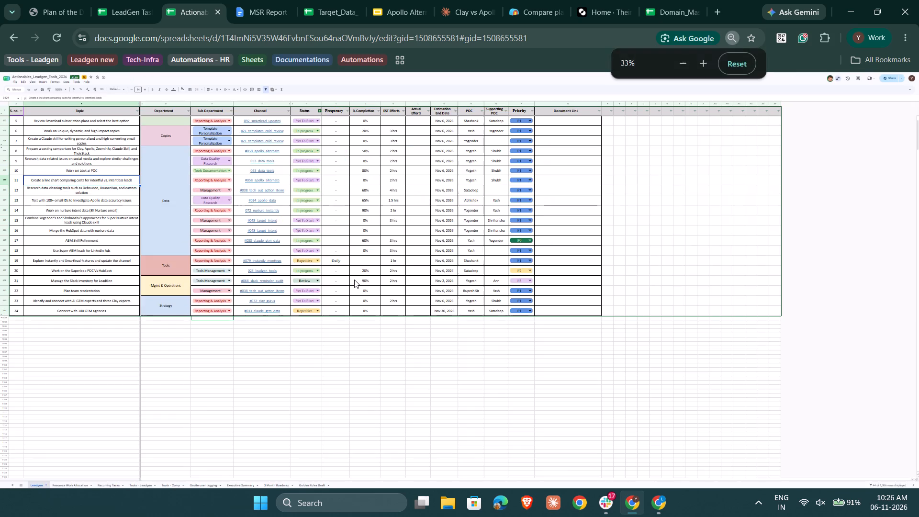
scroll(345, 288, "up", 1, "ctrl")
scroll(345, 288, "down", 1, "ctrl")
scroll(345, 288, "up", 1, "ctrl")
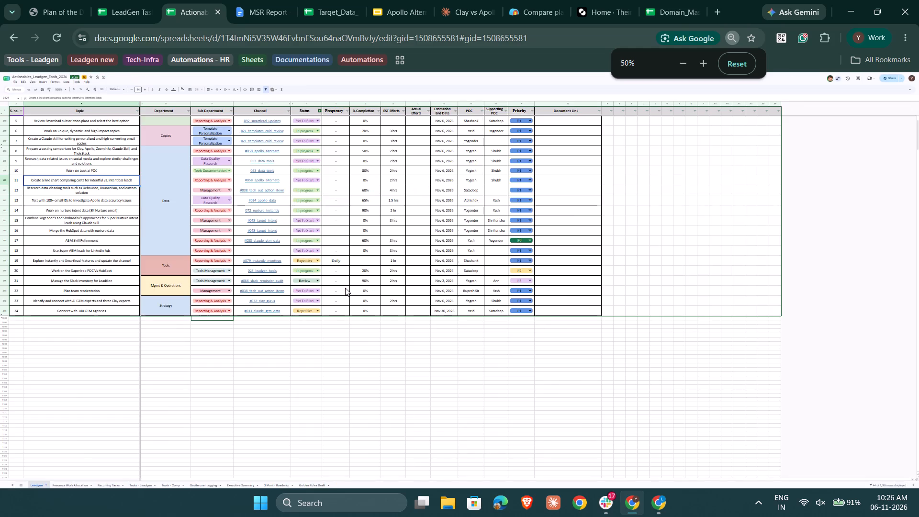
scroll(345, 288, "down", 1, "ctrl")
With an empty cell below the table selected, capture a screen snip from the header row to task 24, S. no. through Document Link.
left_click(231, 351)
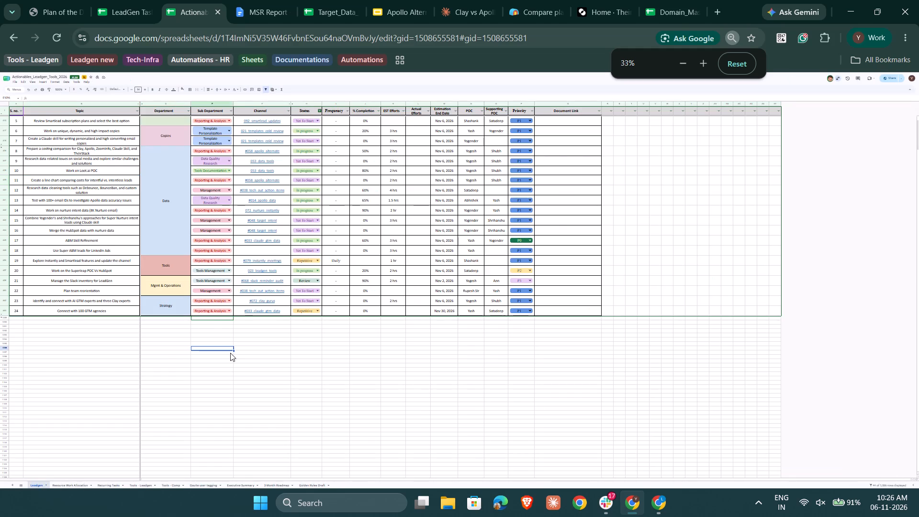
left_click(56, 331)
left_click(57, 308)
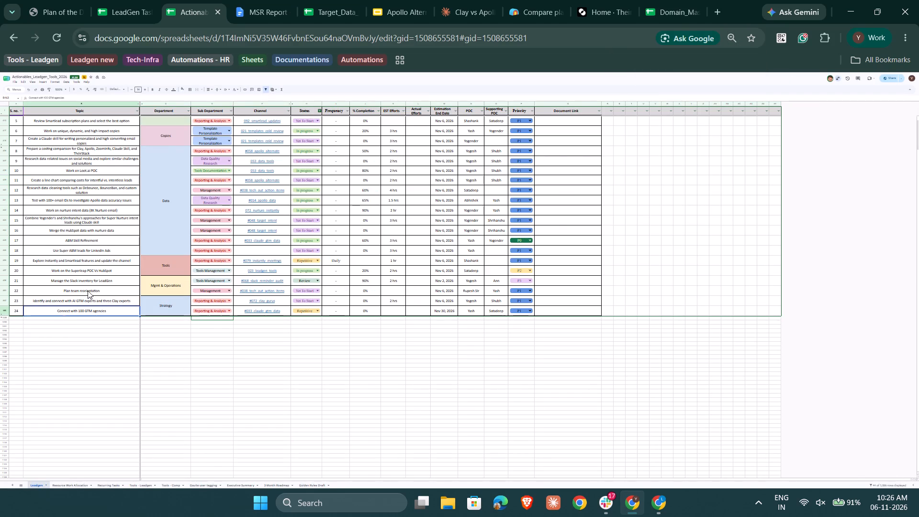
left_click(74, 310)
left_click(71, 319)
left_click(93, 347)
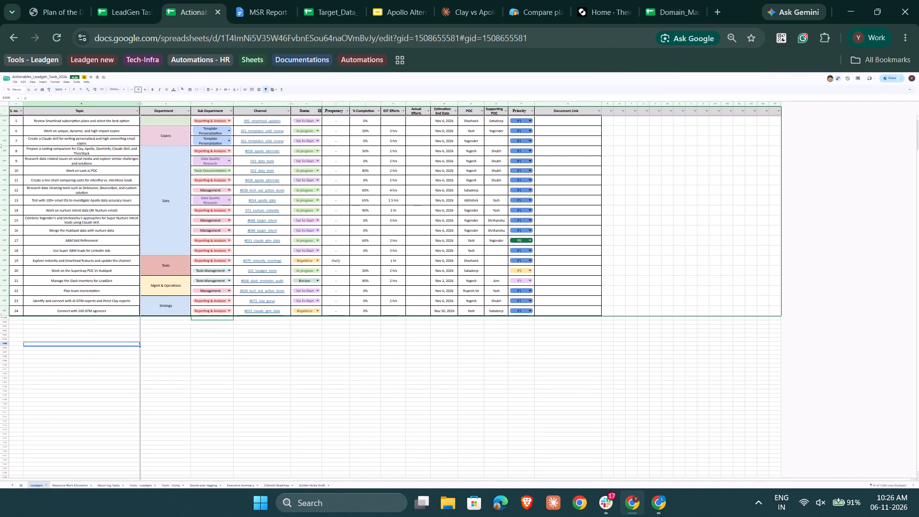
key("shift+super+s")
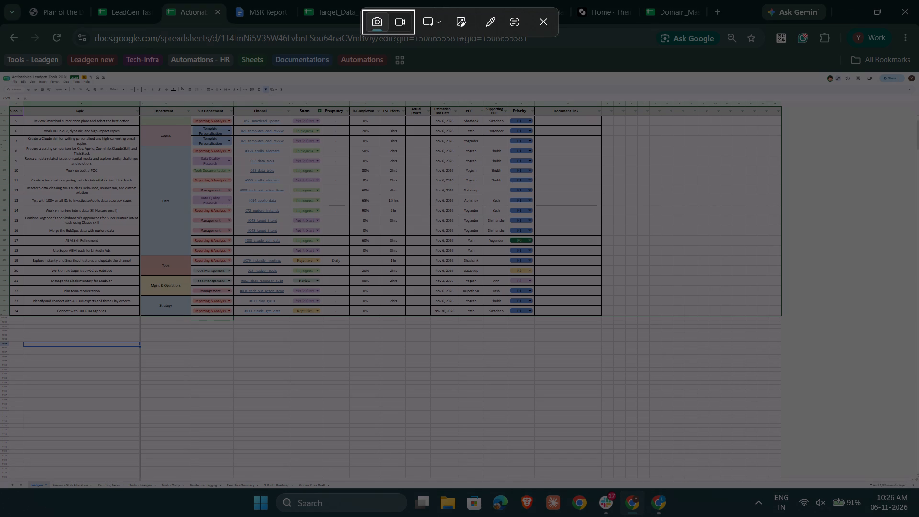
left_click_drag(9, 105, 465, 342)
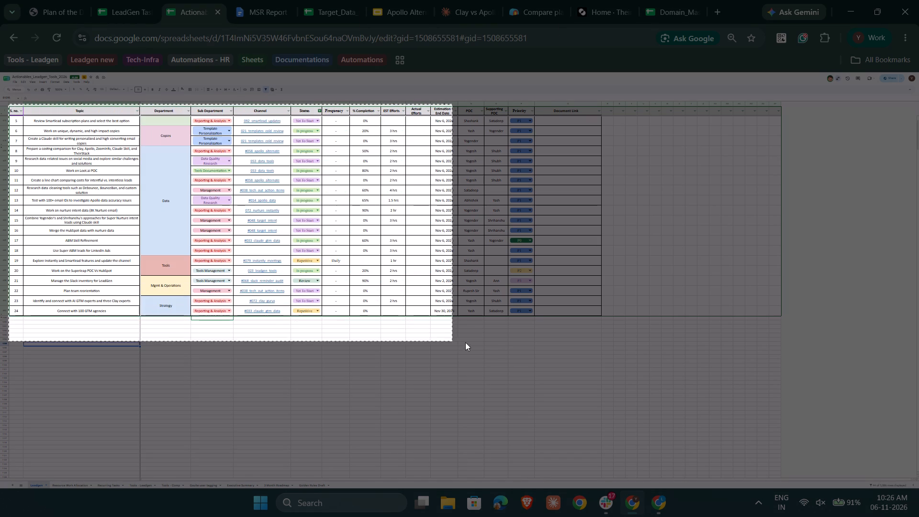
left_click_drag(465, 342, 603, 316)
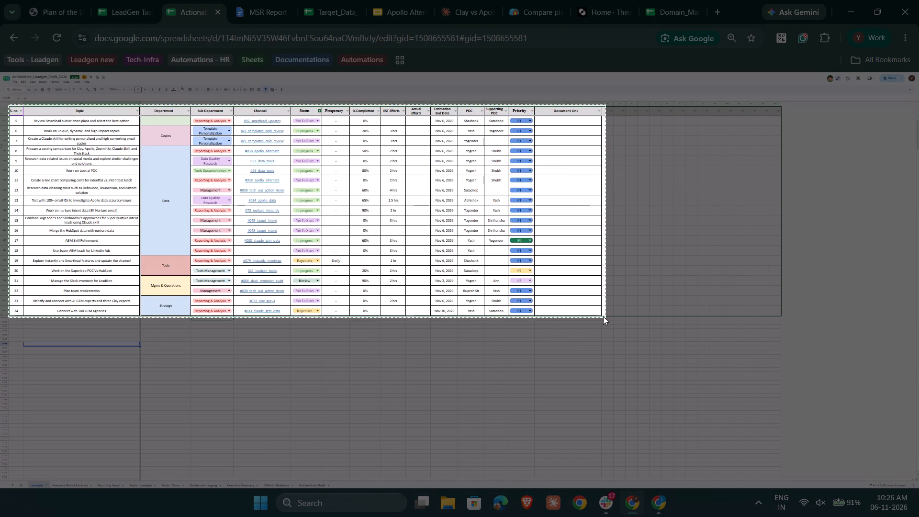
left_click_drag(603, 316, 602, 315)
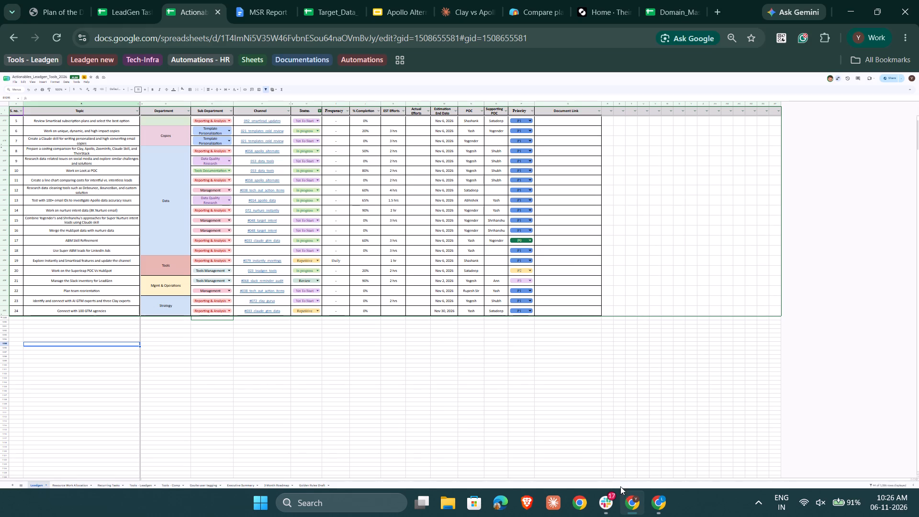
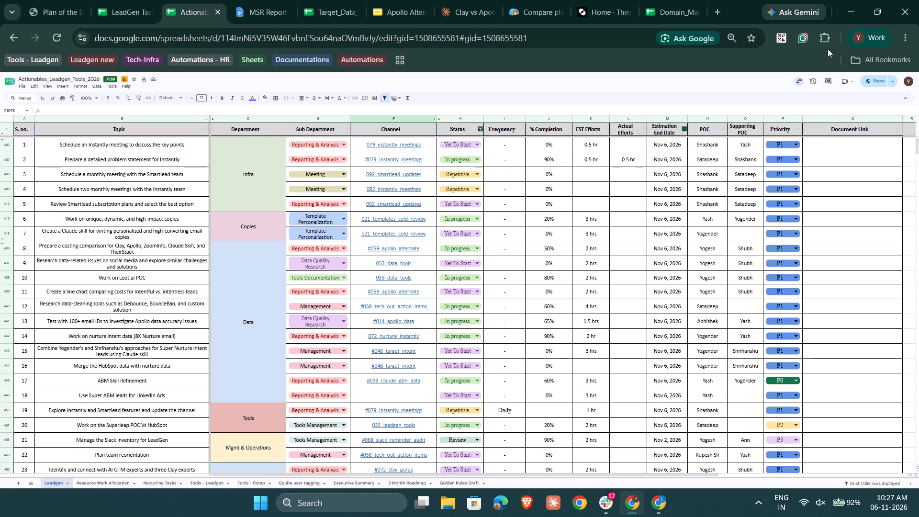
Recheck the filtered Leadgen task list at several zoom levels, including task 15's topic and the rows down to task 24.
left_click(735, 39)
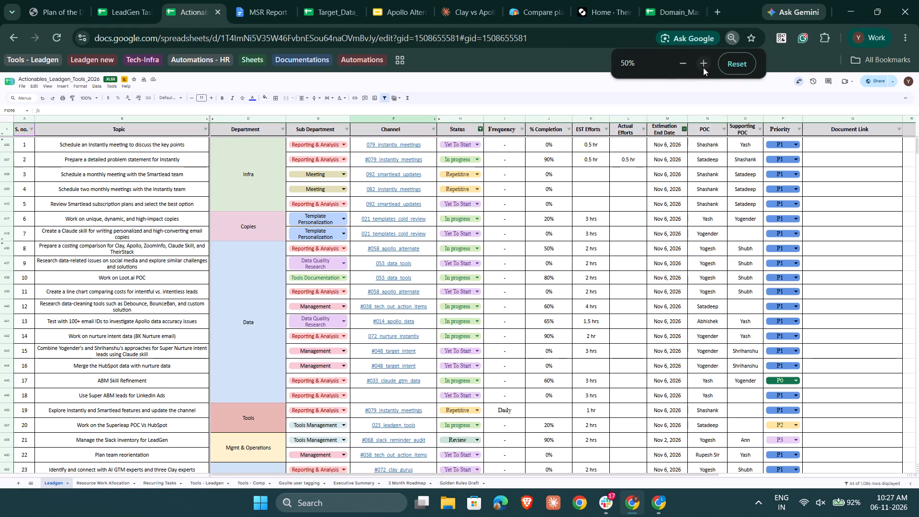
triple_click(627, 63)
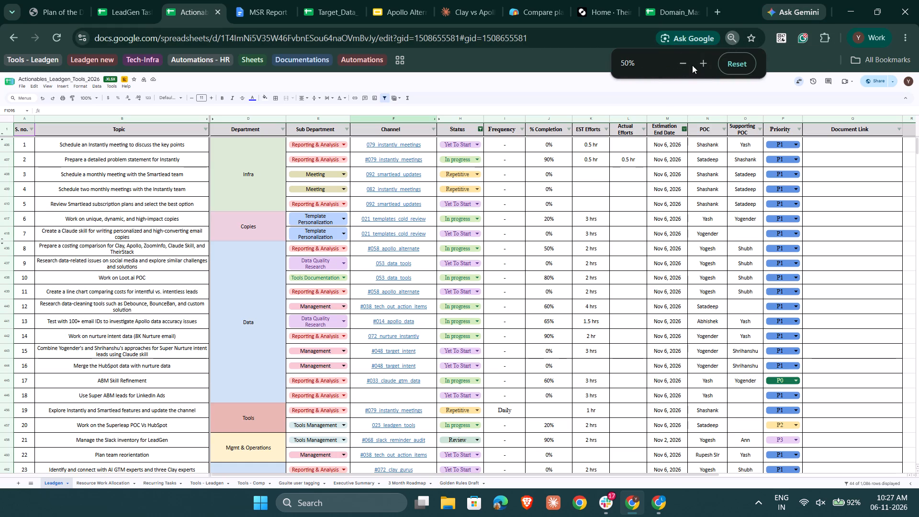
left_click(686, 63)
scroll(336, 407, "up", 2)
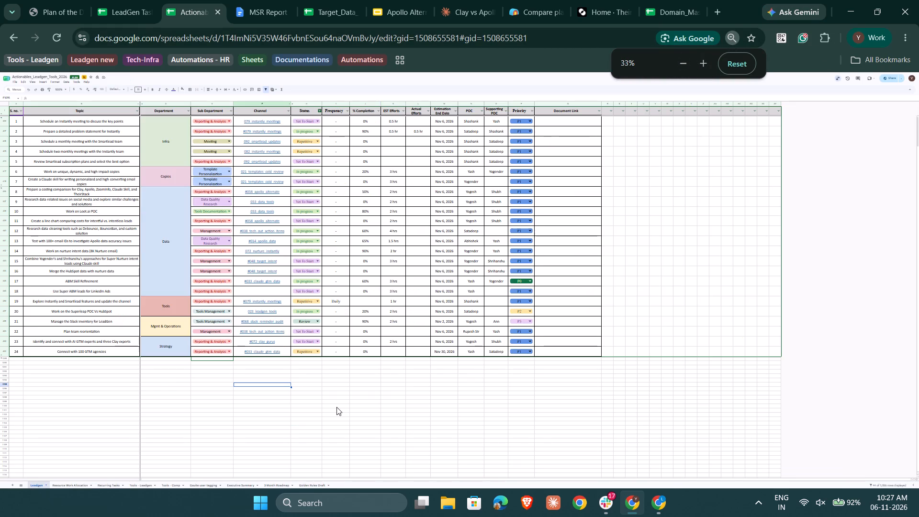
left_click(332, 407)
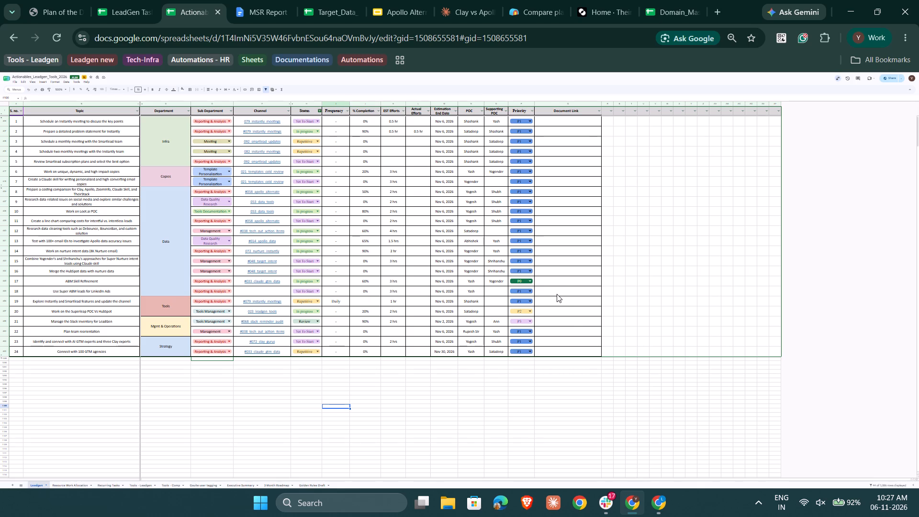
scroll(557, 294, "right", 5)
scroll(557, 294, "up", 1)
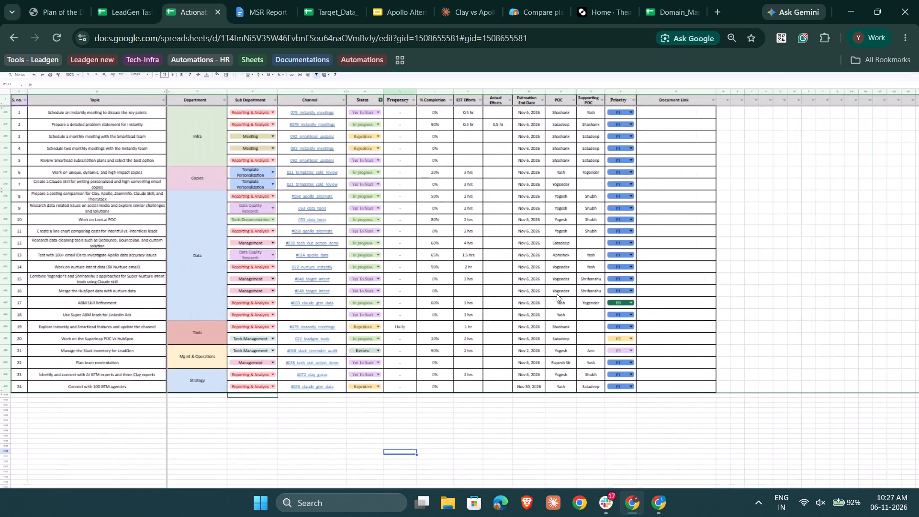
scroll(557, 294, "right", 2)
left_click(144, 284)
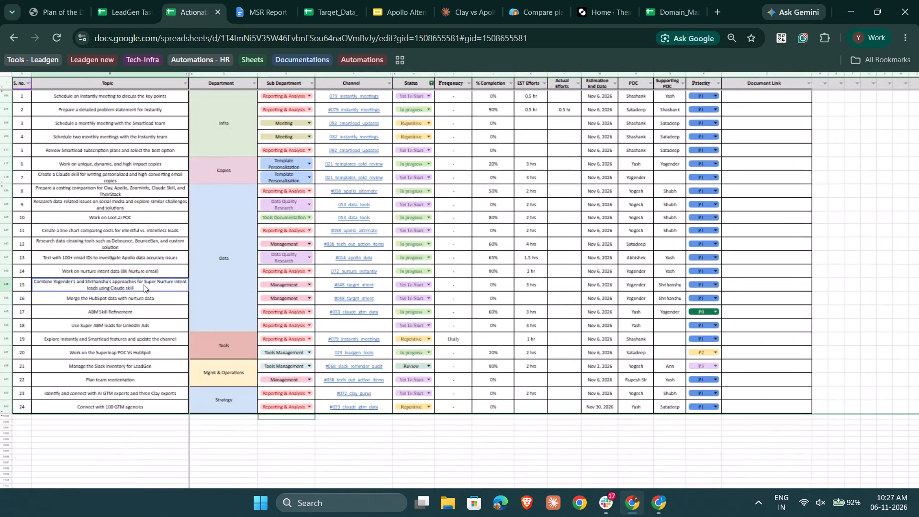
left_click(732, 34)
left_click(730, 62)
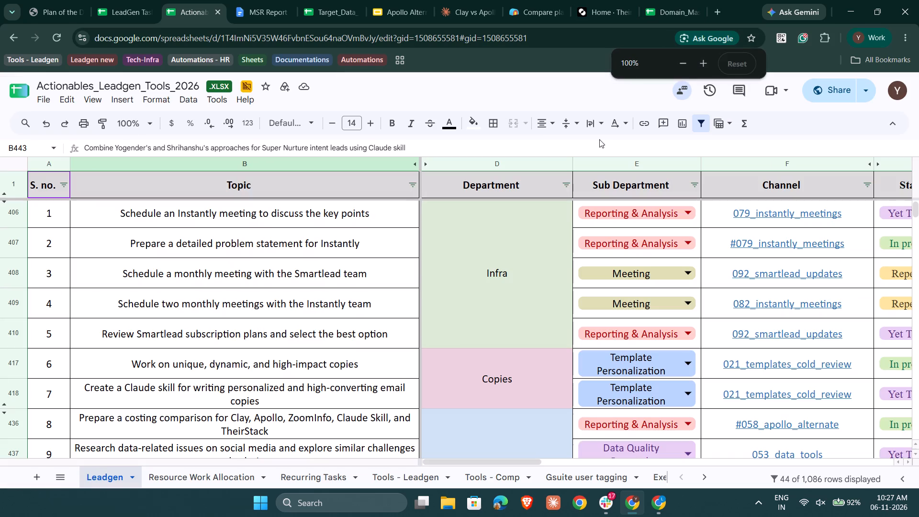
triple_click(683, 70)
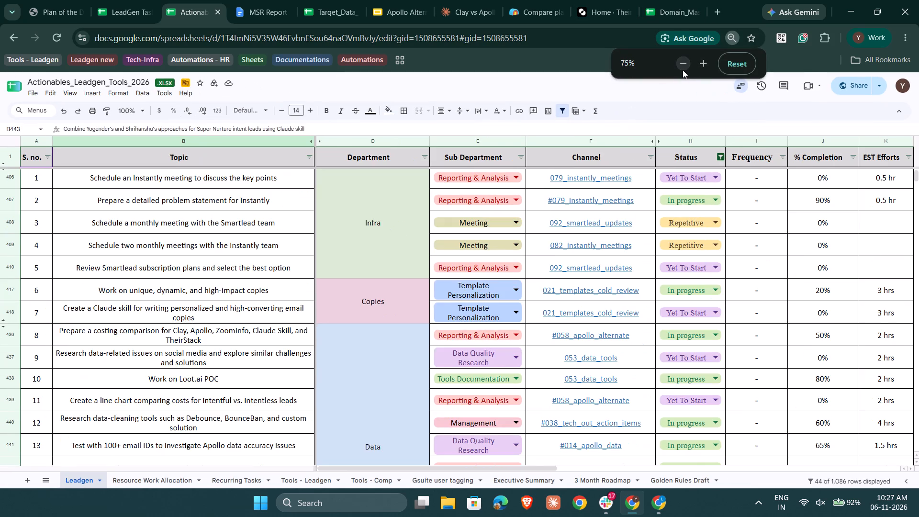
left_click(683, 70)
left_click(683, 70)
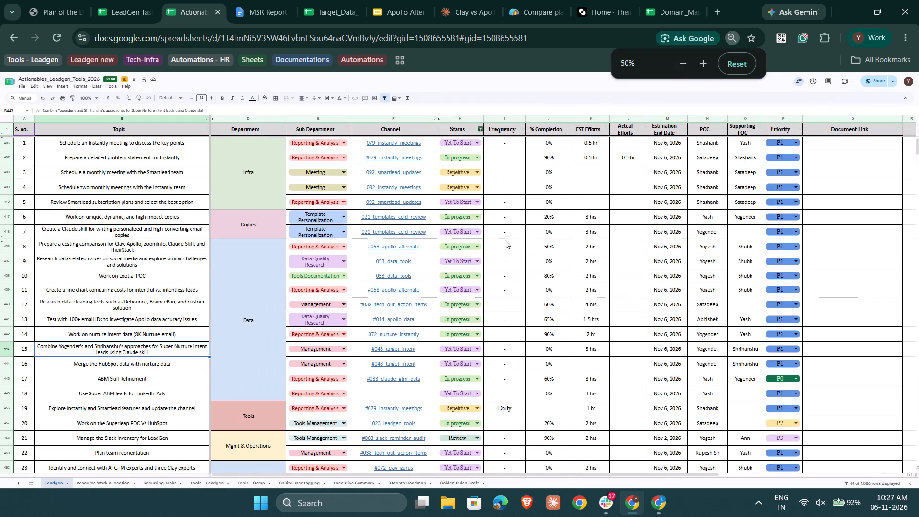
left_click(505, 240)
left_click(842, 302)
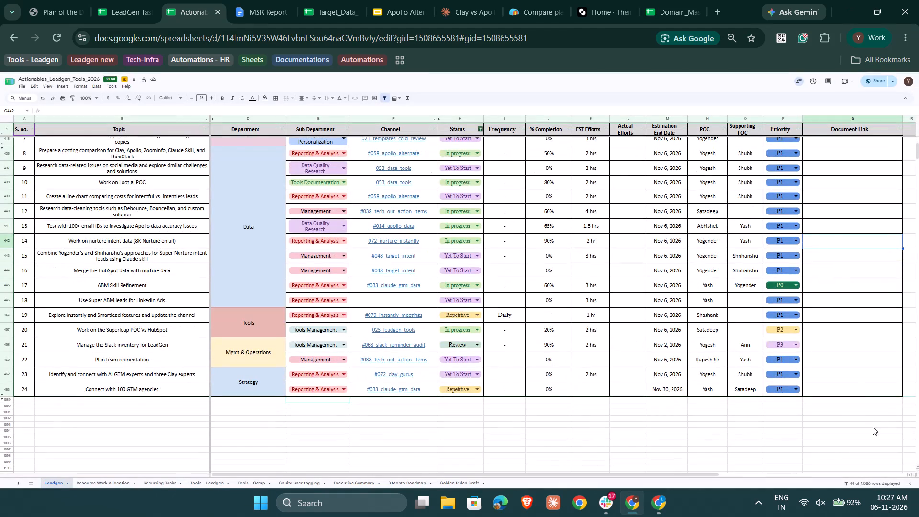
With the page at 33% zoom and an empty cell below the table selected, snip the header row through task 24, S. no. through Document Link.
left_click(725, 39)
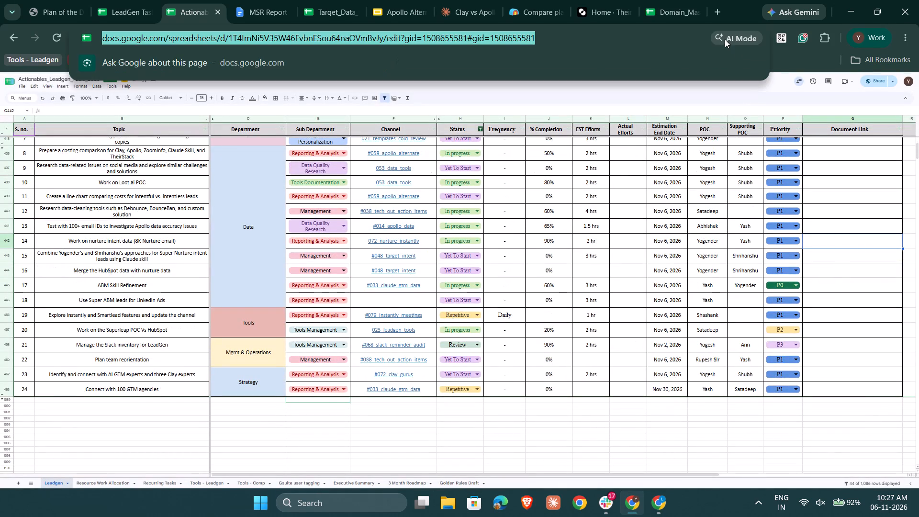
left_click(882, 129)
left_click(733, 39)
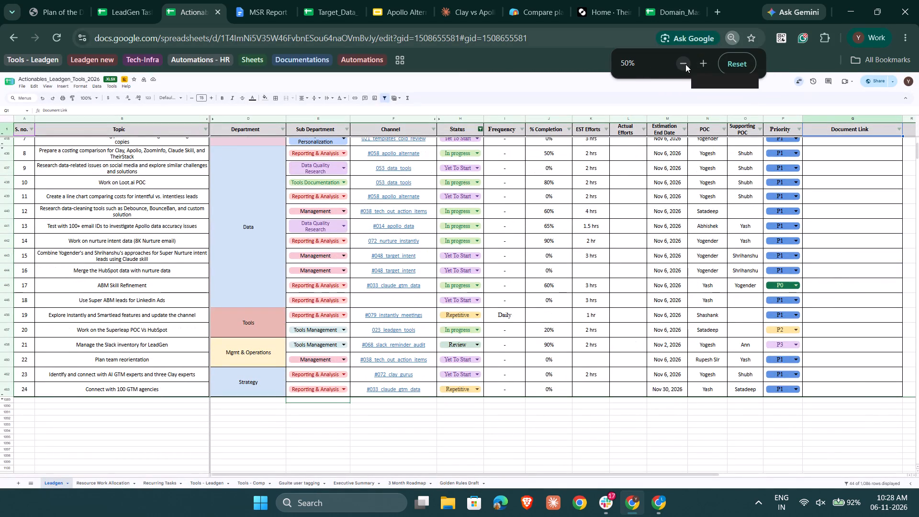
left_click(685, 64)
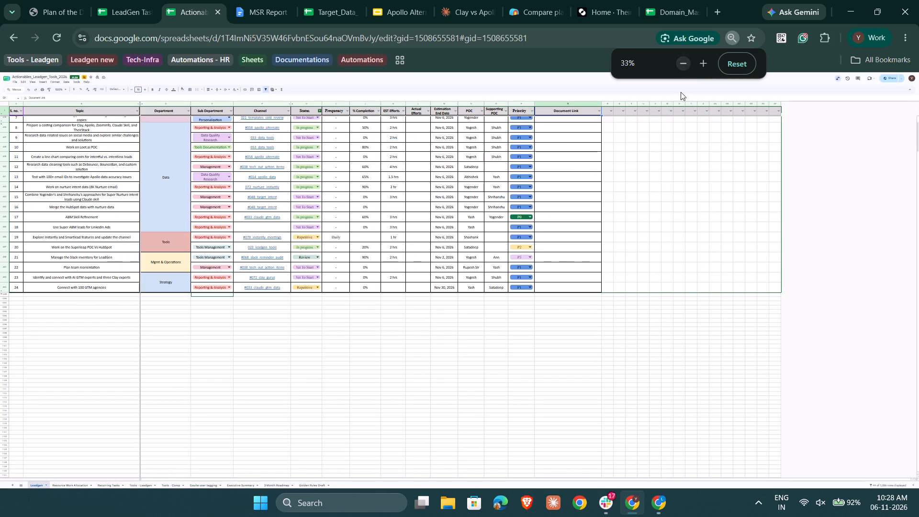
scroll(564, 351, "up", 2)
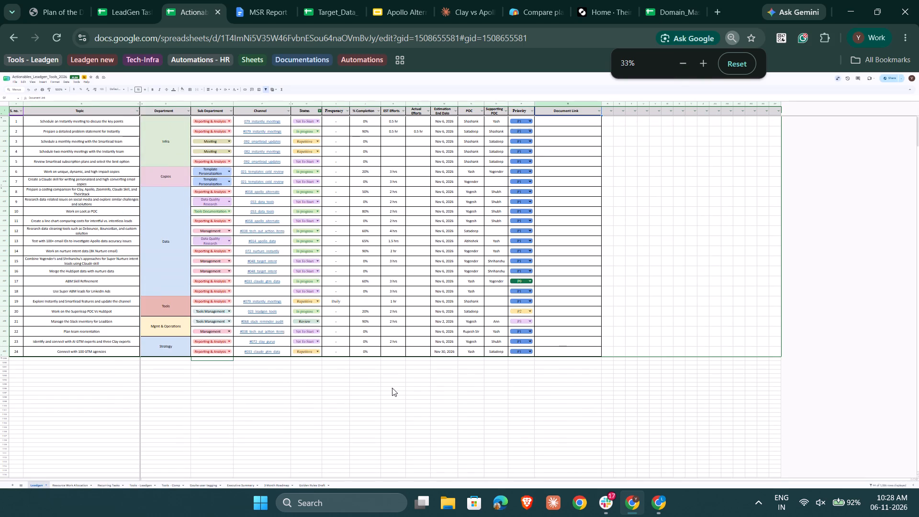
scroll(392, 388, "up", 1)
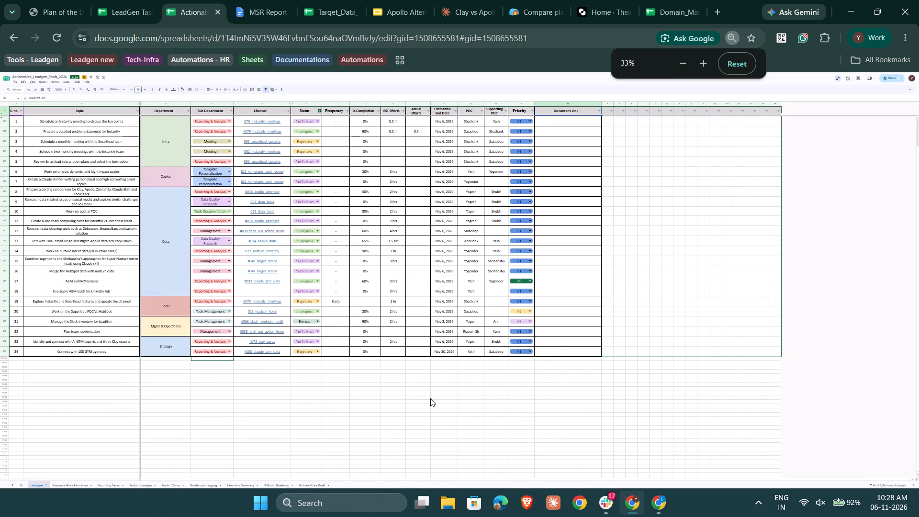
left_click(430, 398)
scroll(375, 389, "up", 1)
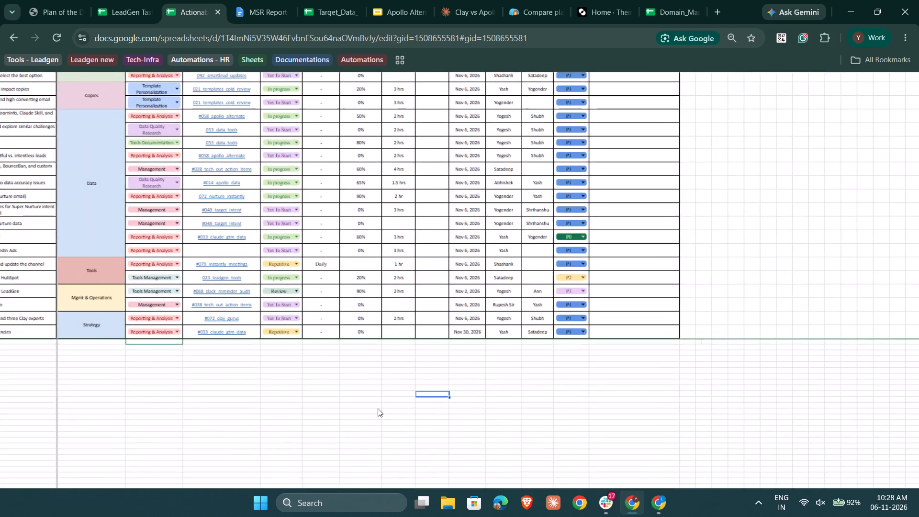
scroll(378, 408, "right", 3)
scroll(378, 408, "up", 1)
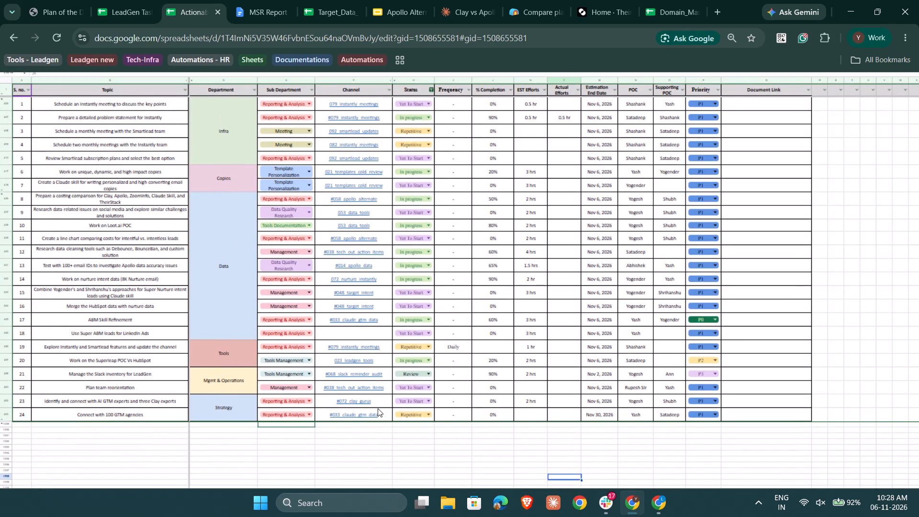
left_click(47, 282)
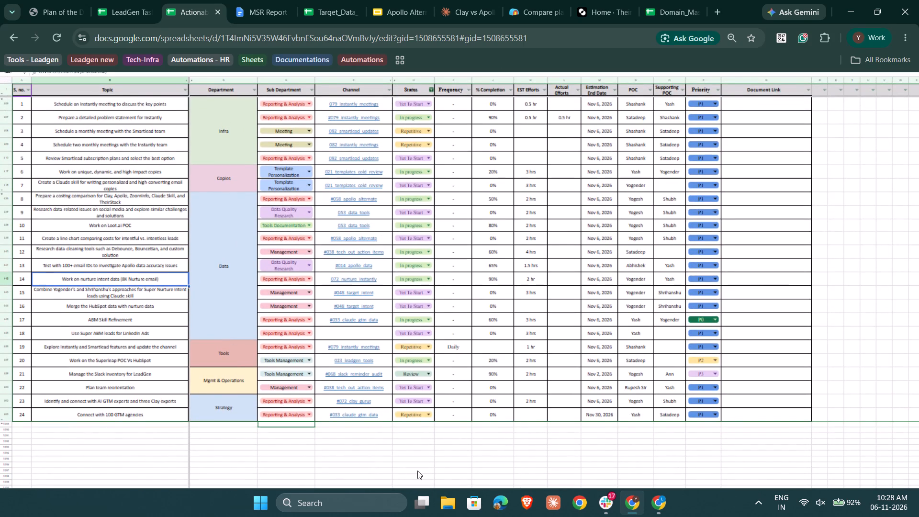
left_click(417, 471)
scroll(372, 457, "up", 1)
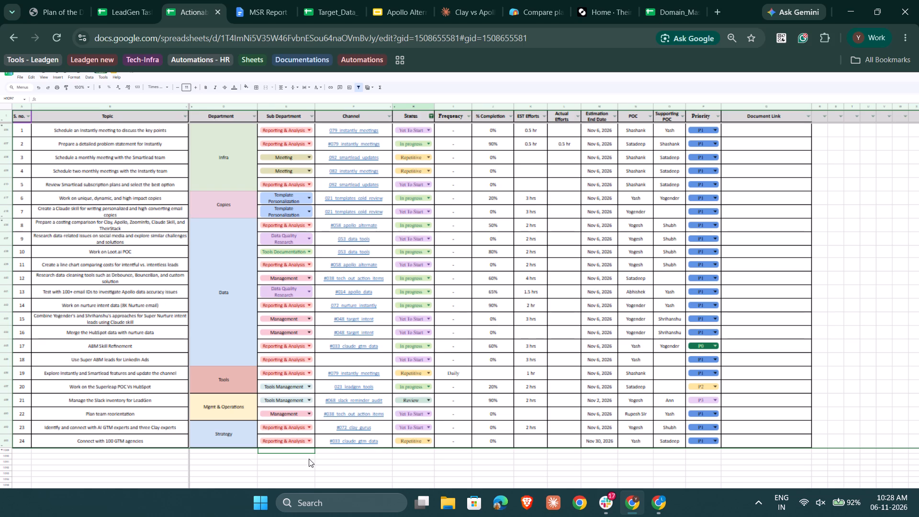
left_click(361, 465)
key("shift+super+s")
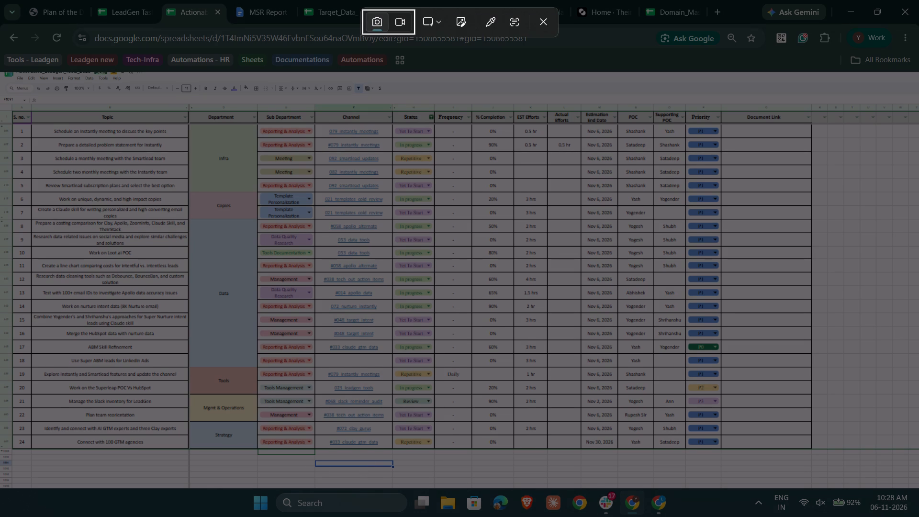
left_click_drag(10, 109, 601, 436)
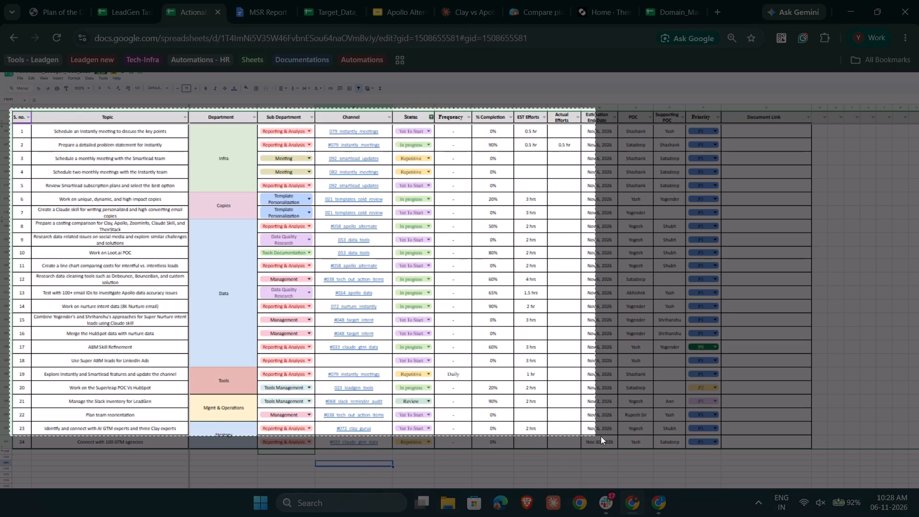
left_click_drag(601, 436, 813, 453)
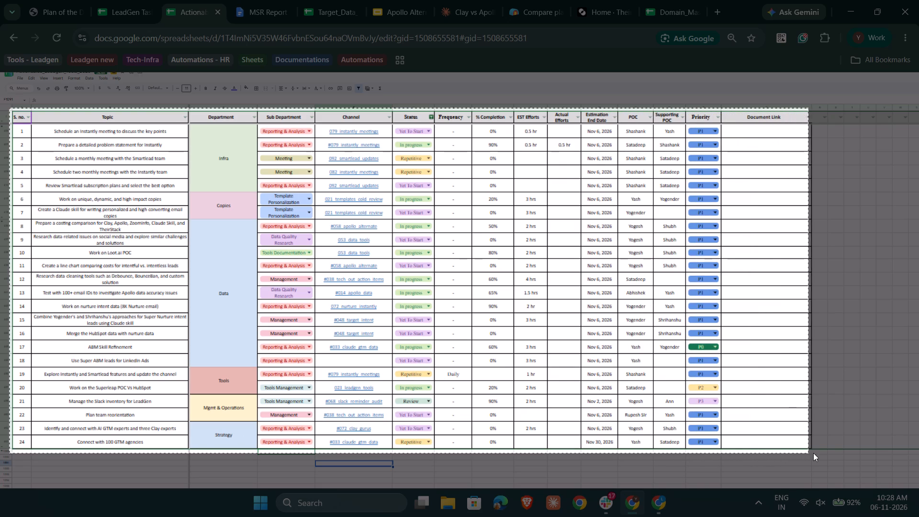
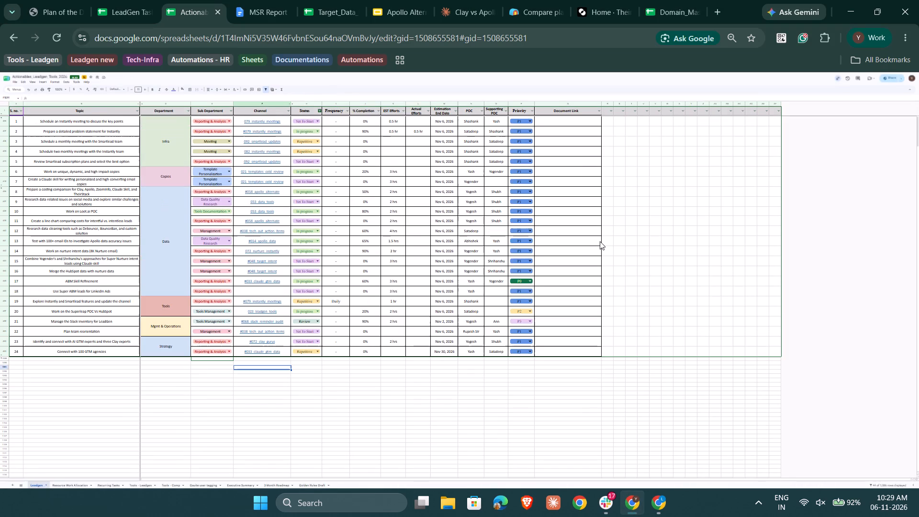
Restore a readable page zoom and review the Leadgen task list from task 1 to 24, across to the POC and Priority columns.
scroll(600, 241, "up", 3)
scroll(173, 151, "right", 4)
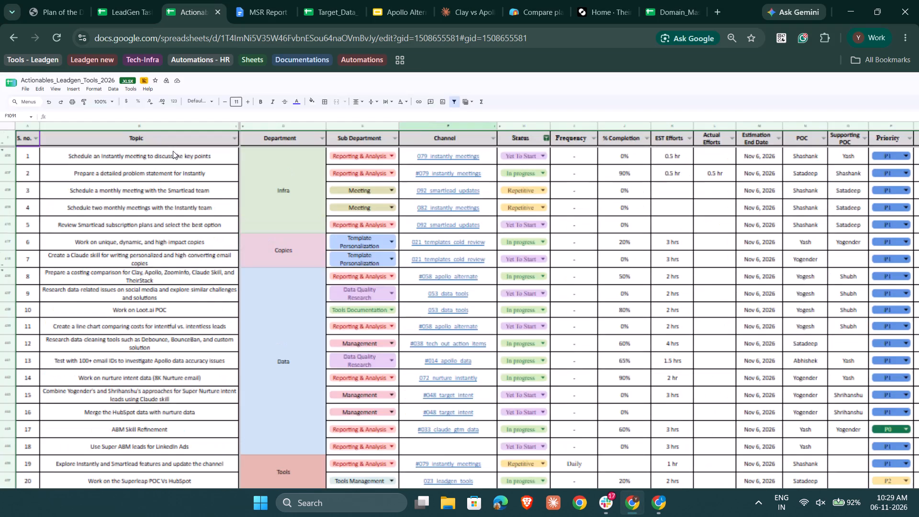
scroll(173, 151, "right", 1)
left_click(727, 37)
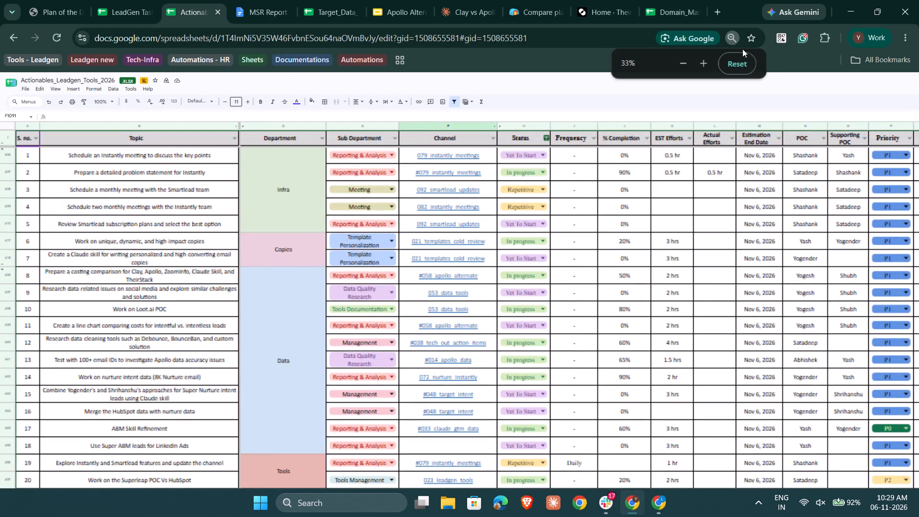
left_click(743, 59)
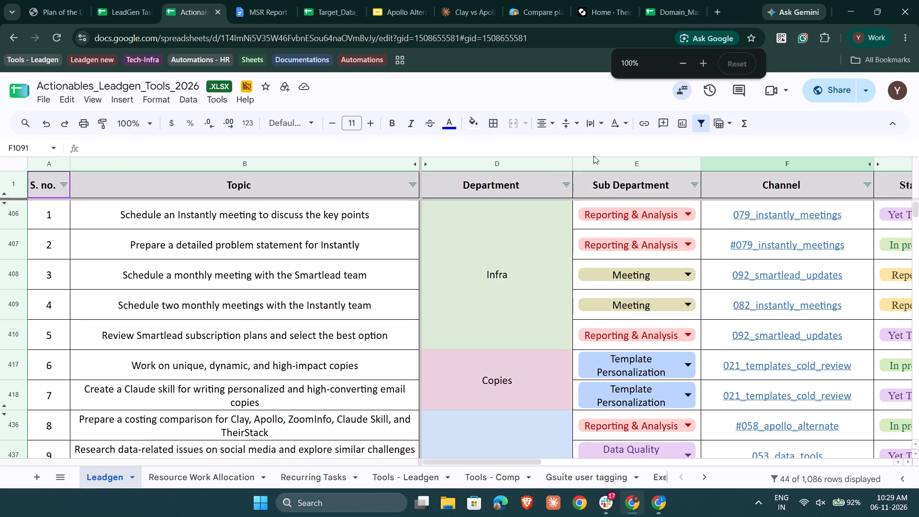
left_click(557, 95)
scroll(355, 357, "up", 4)
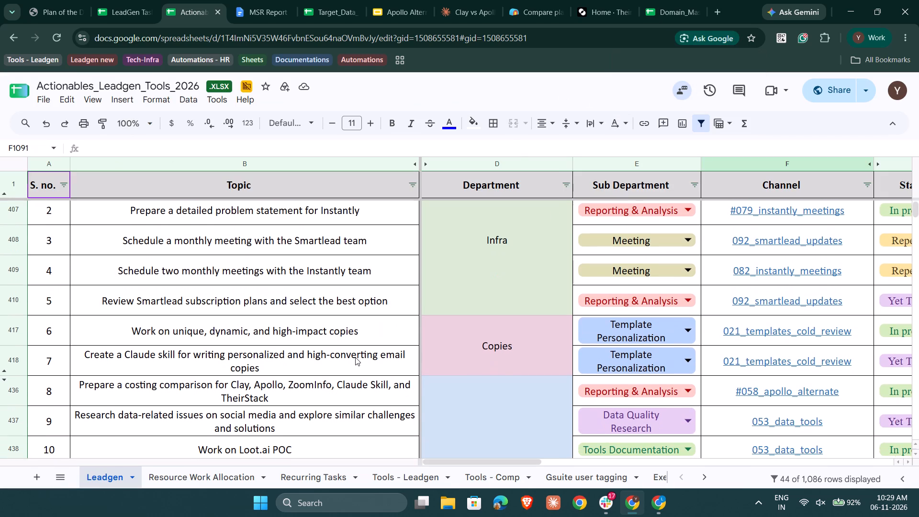
key("ctrl+minus")
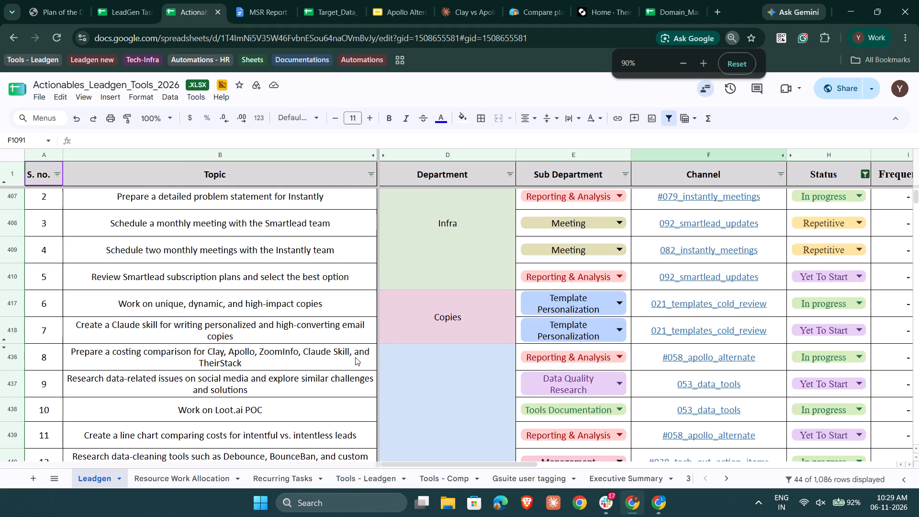
key("ctrl+minus")
key("ctrl+minus")
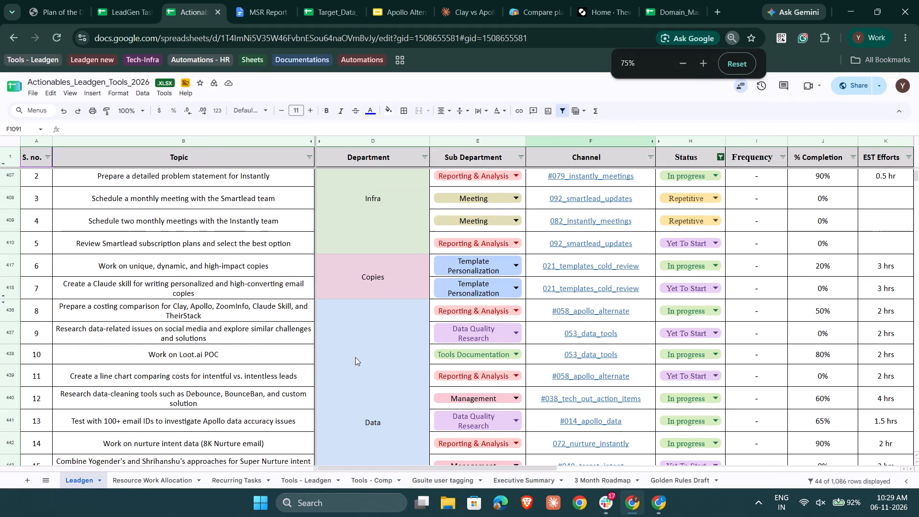
key("ctrl+minus")
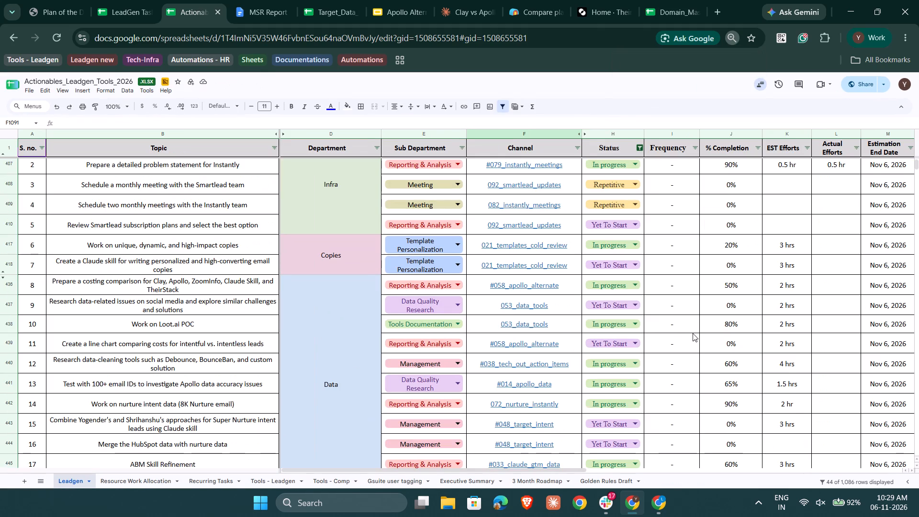
left_click(693, 333)
scroll(674, 291, "up", 4)
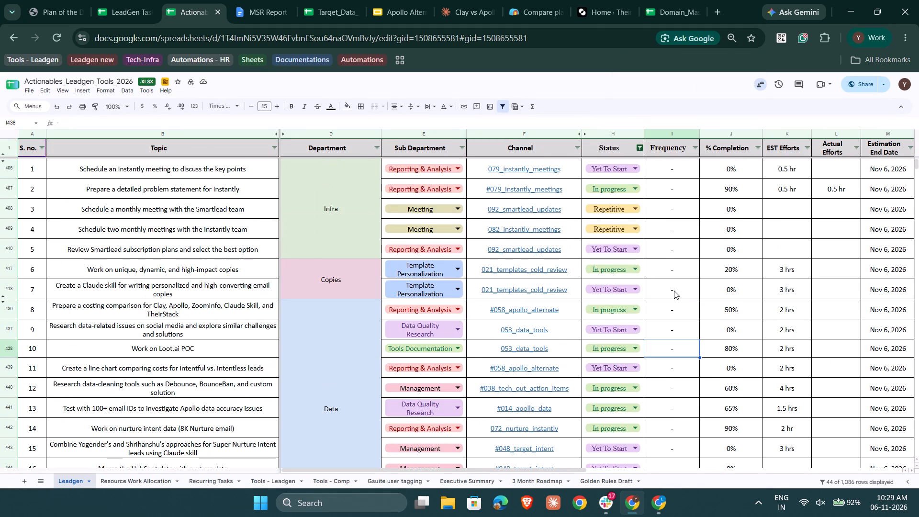
scroll(699, 290, "left", 2)
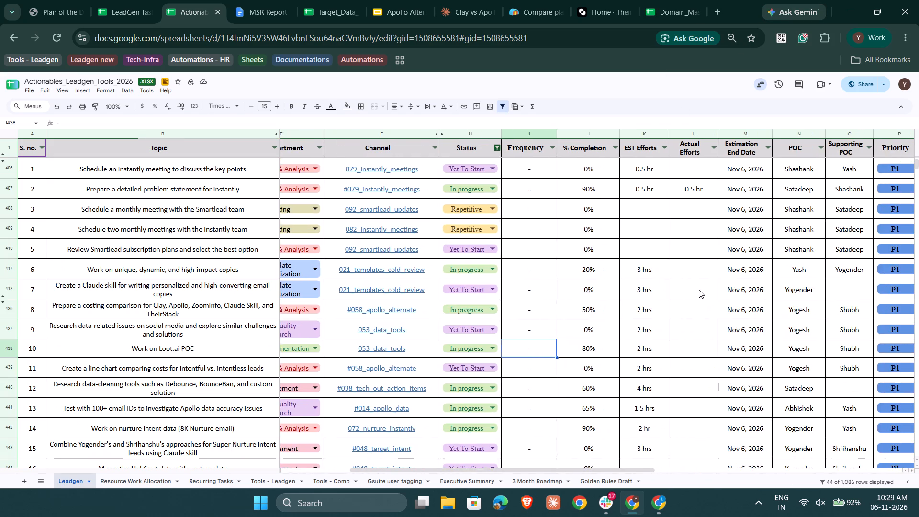